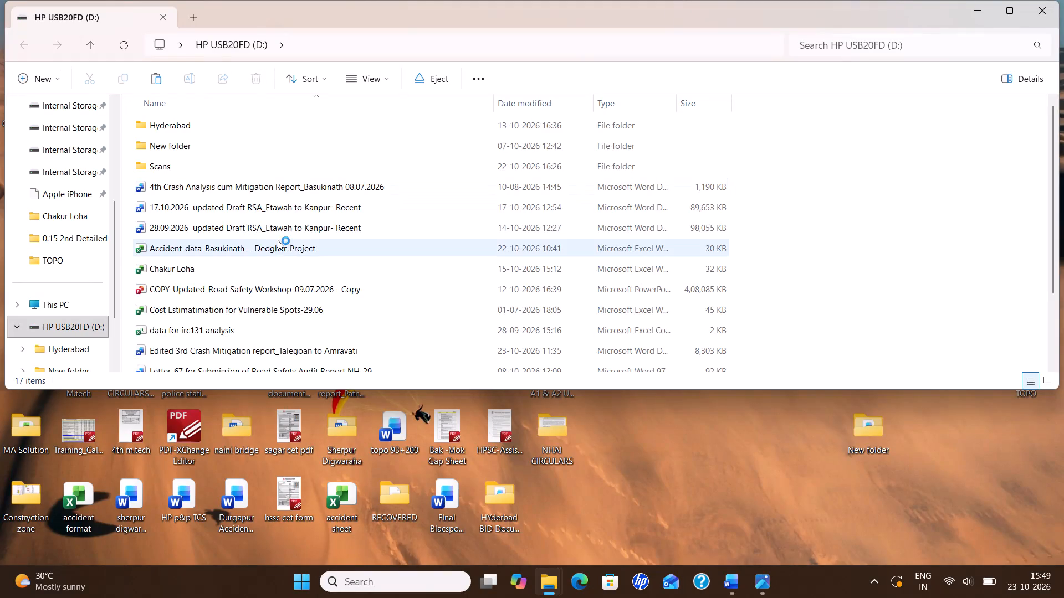
Copy the Word file "Edited 3rd Crash Mitigation report_Talegoan to Amravati" from the HP USB20FD drive and close the open folder windows.
{"action": "scroll", "coordinate": [265, 322], "scroll_direction": "down", "scroll_amount": 6}
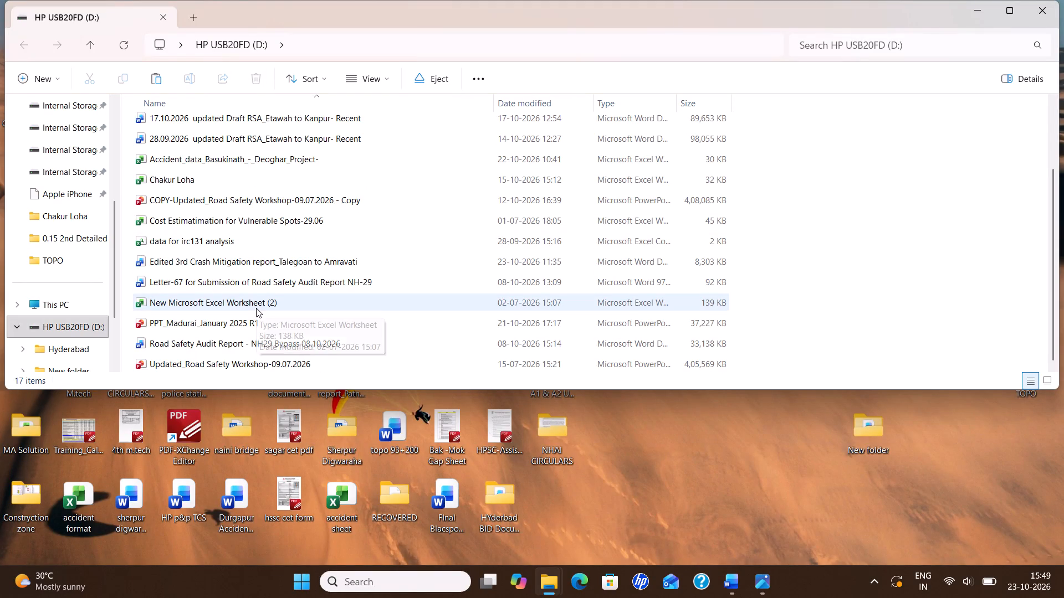
{"action": "left_click", "coordinate": [190, 258]}
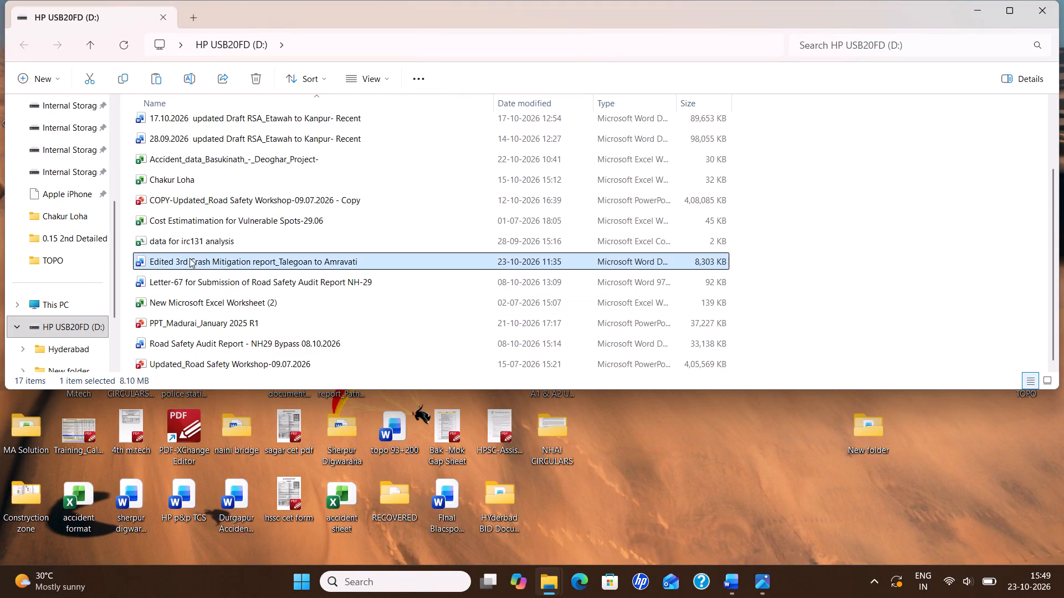
{"action": "key", "text": "ctrl+c"}
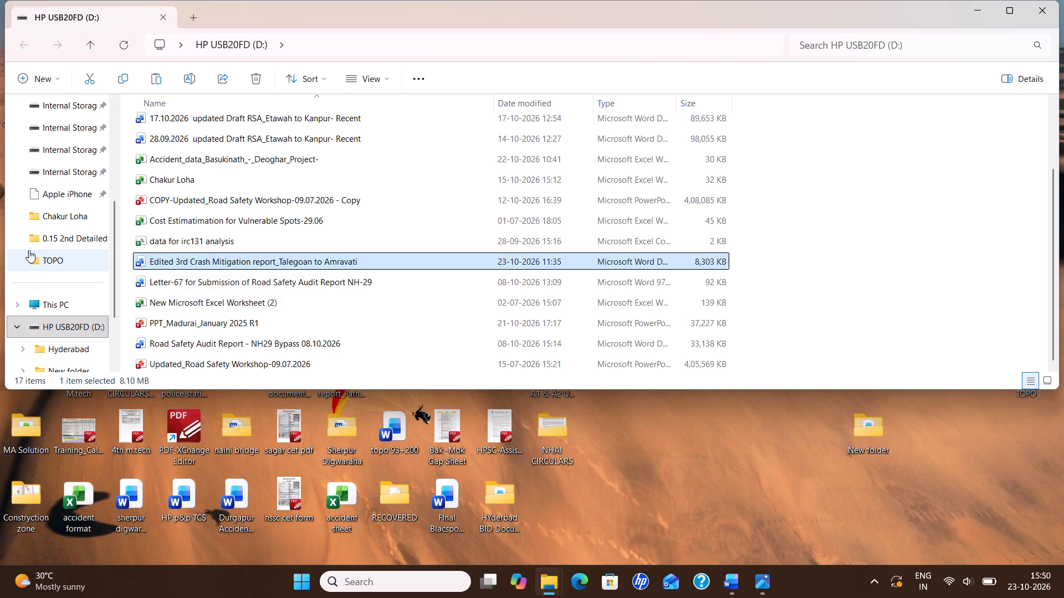
{"action": "scroll", "coordinate": [58, 226], "scroll_direction": "up", "scroll_amount": 7}
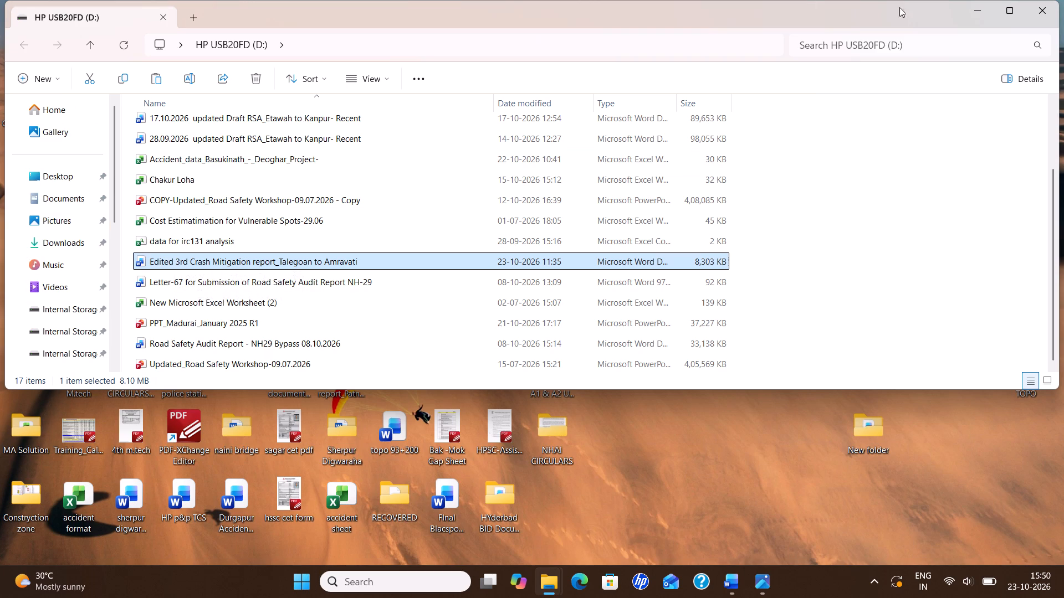
{"action": "left_click", "coordinate": [1045, 6]}
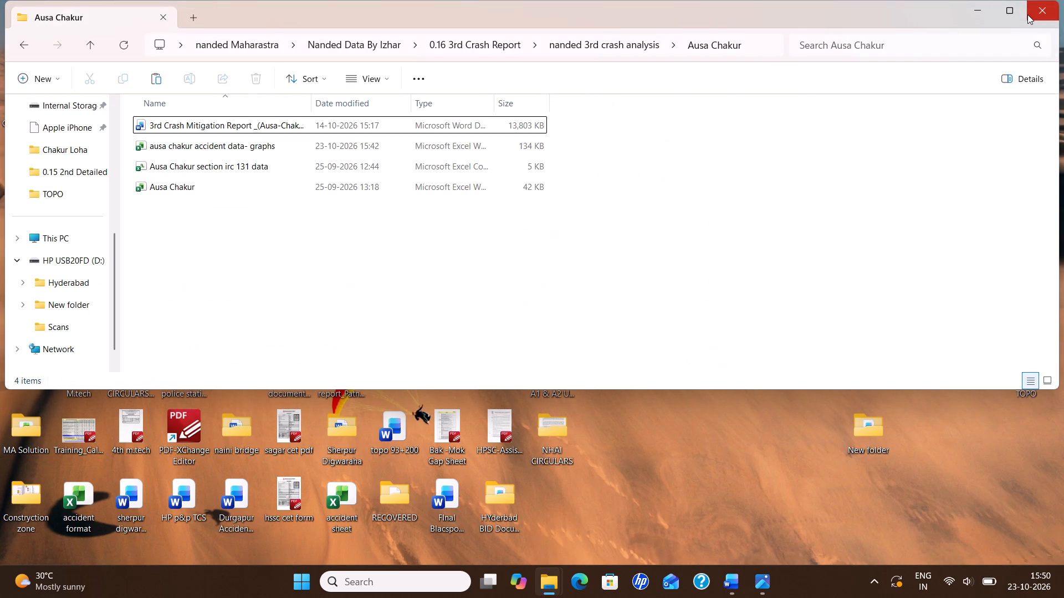
{"action": "left_click", "coordinate": [1041, 11]}
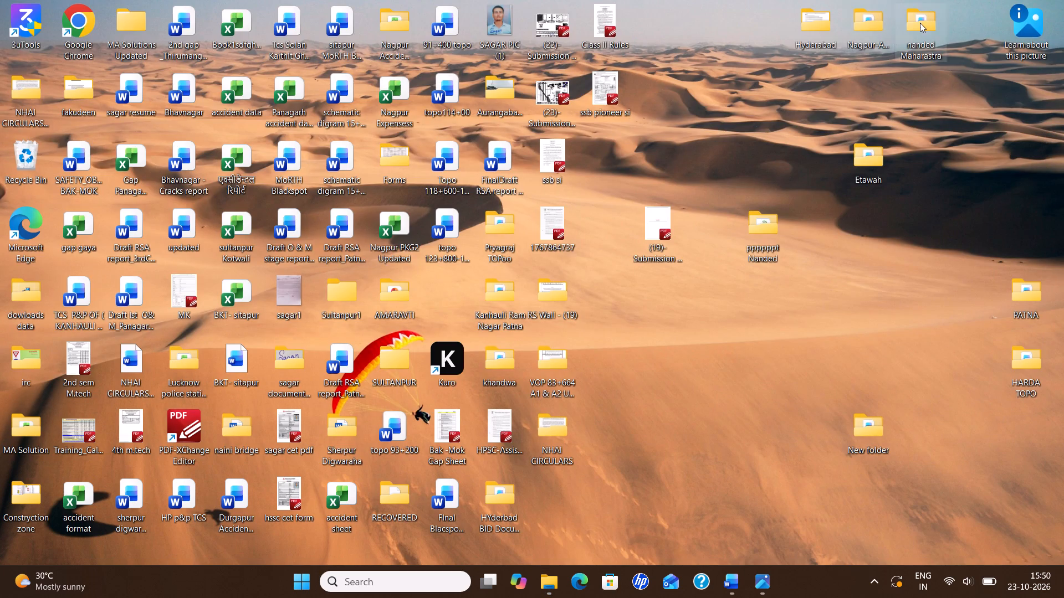
Paste the copied report into Nagpur-Amravati > amravati Data Izhar > data sagar > 0.20 3rdCrash Report > Amrawati.
{"action": "double_click", "coordinate": [874, 27]}
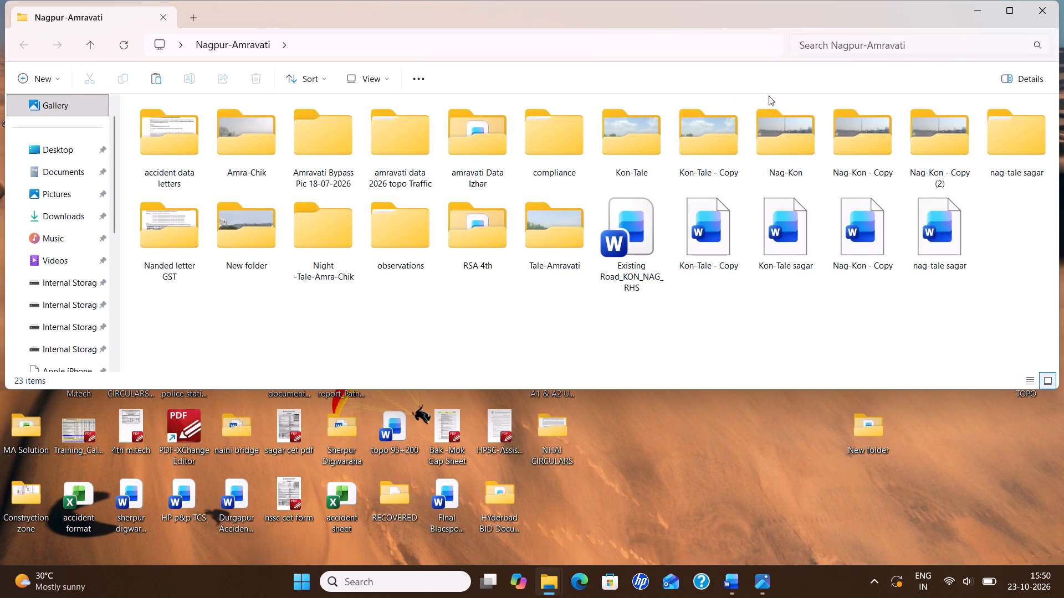
{"action": "double_click", "coordinate": [477, 168]}
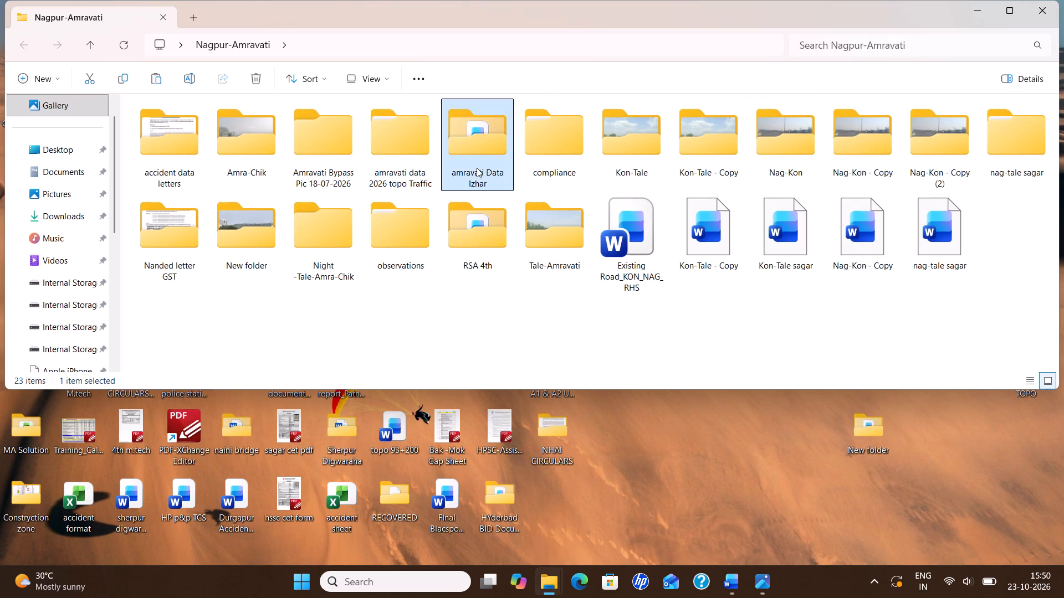
{"action": "double_click", "coordinate": [209, 201]}
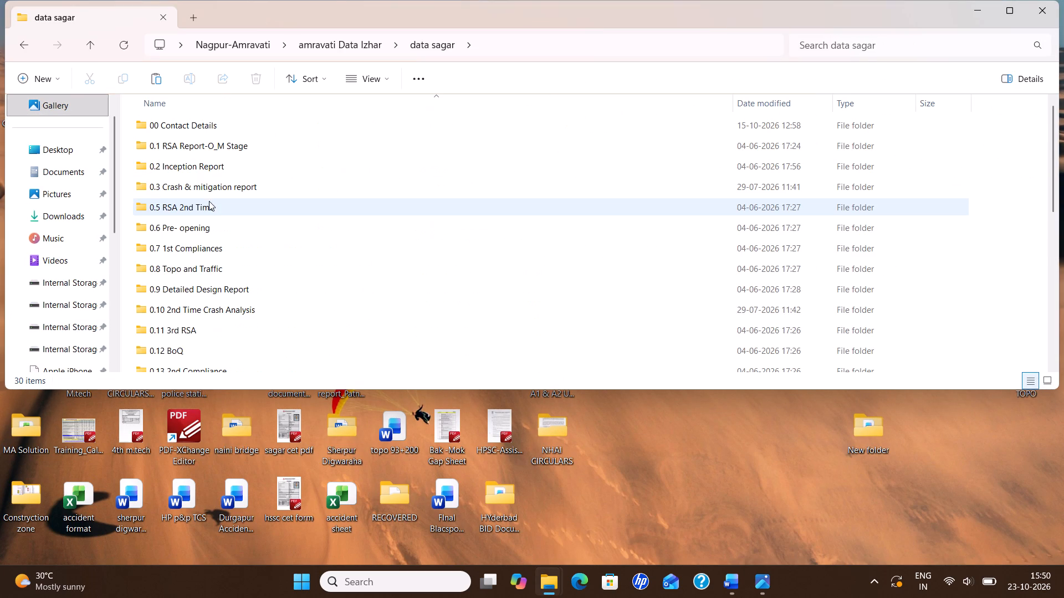
{"action": "scroll", "coordinate": [215, 206], "scroll_direction": "down", "scroll_amount": 2}
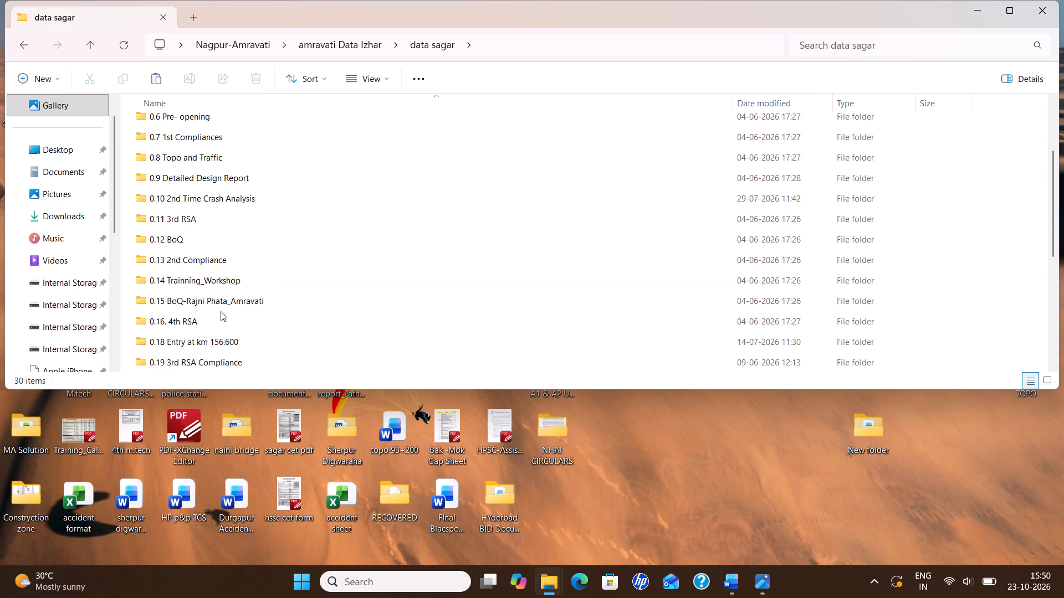
{"action": "scroll", "coordinate": [196, 291], "scroll_direction": "down", "scroll_amount": 2}
{"action": "double_click", "coordinate": [192, 257]}
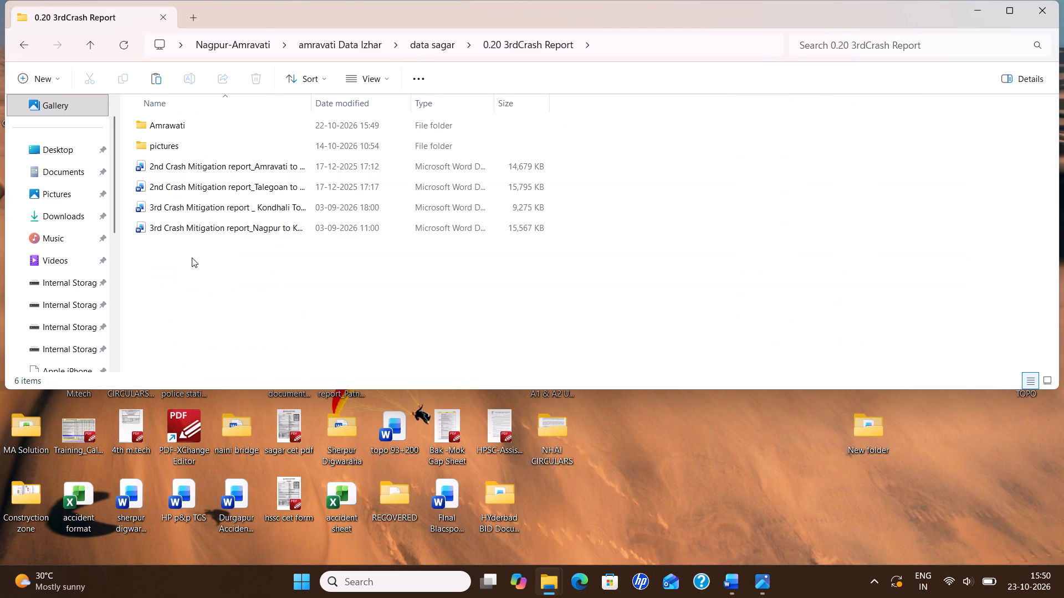
{"action": "double_click", "coordinate": [176, 126]}
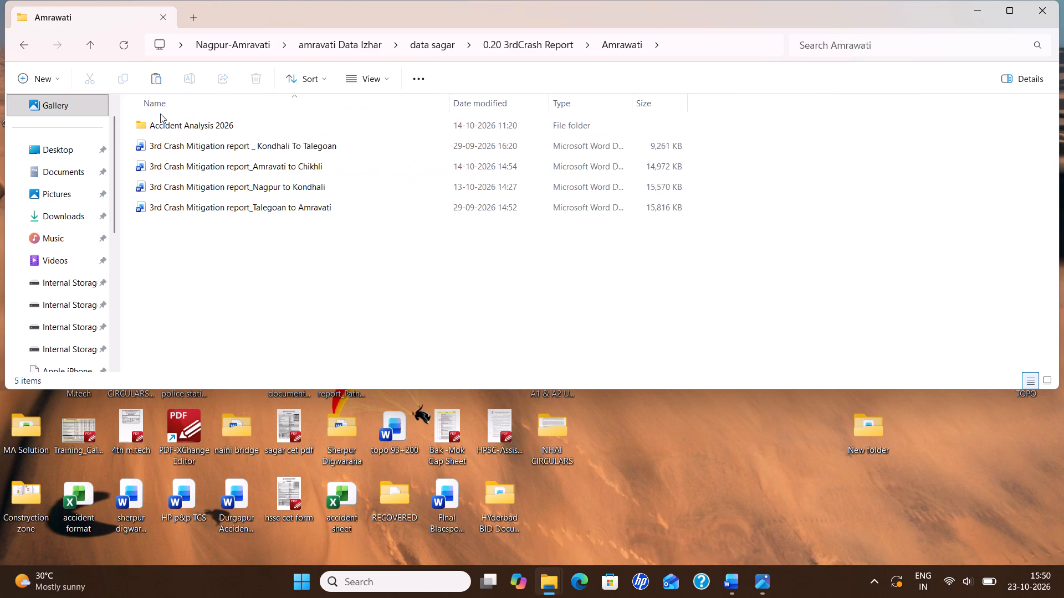
{"action": "left_click", "coordinate": [151, 80]}
Rename the pasted report as "UPDATED 3rd Crash Mitigation report_Talegoan to Amravati", replacing the word "Edited".
{"action": "right_click", "coordinate": [161, 226]}
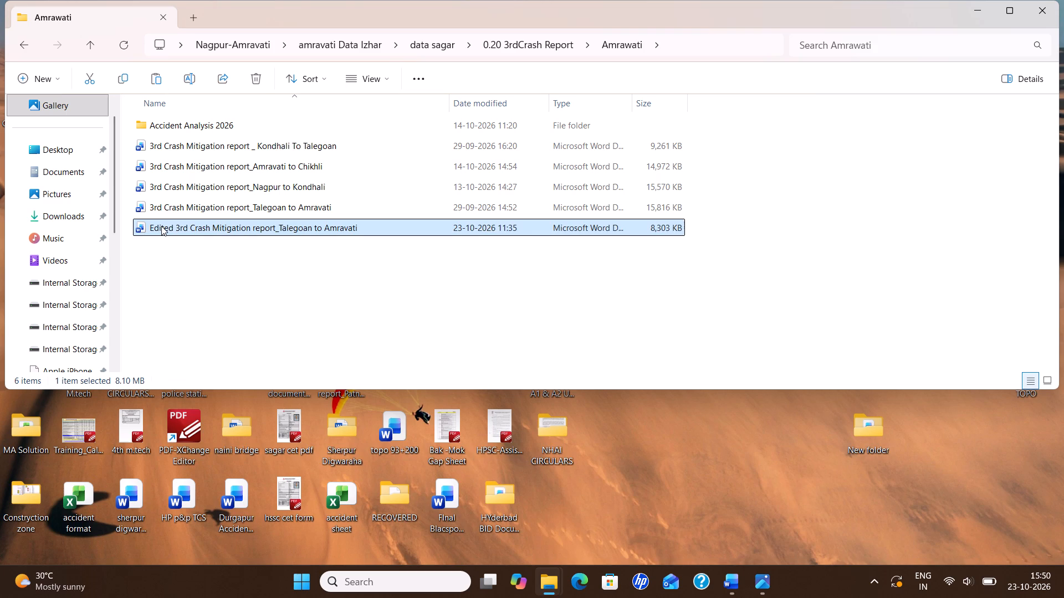
{"action": "left_click", "coordinate": [275, 100]}
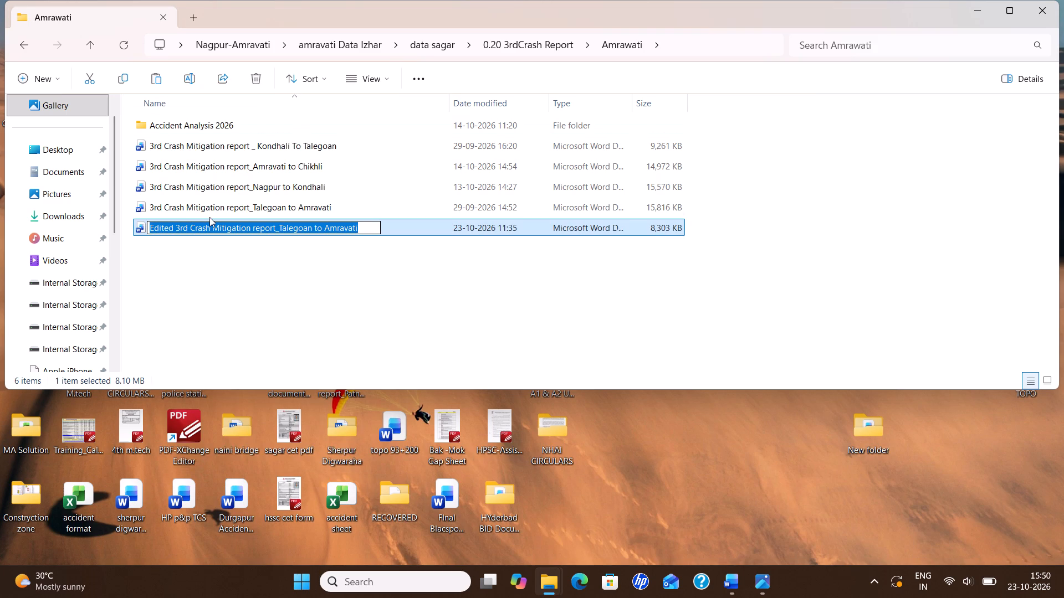
{"action": "left_click", "coordinate": [174, 229]}
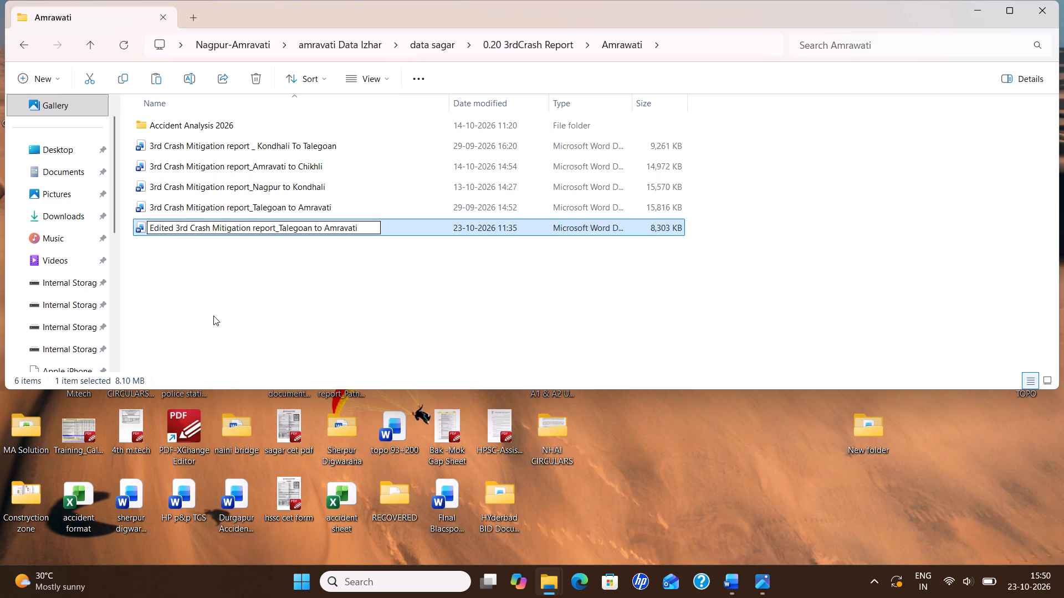
{"action": "key", "text": "BackSpace"}
{"action": "key", "text": "BackSpace"}
{"action": "key", "text": "BackSpace"}
{"action": "key", "text": "BackSpace"}
{"action": "key", "text": "BackSpace"}
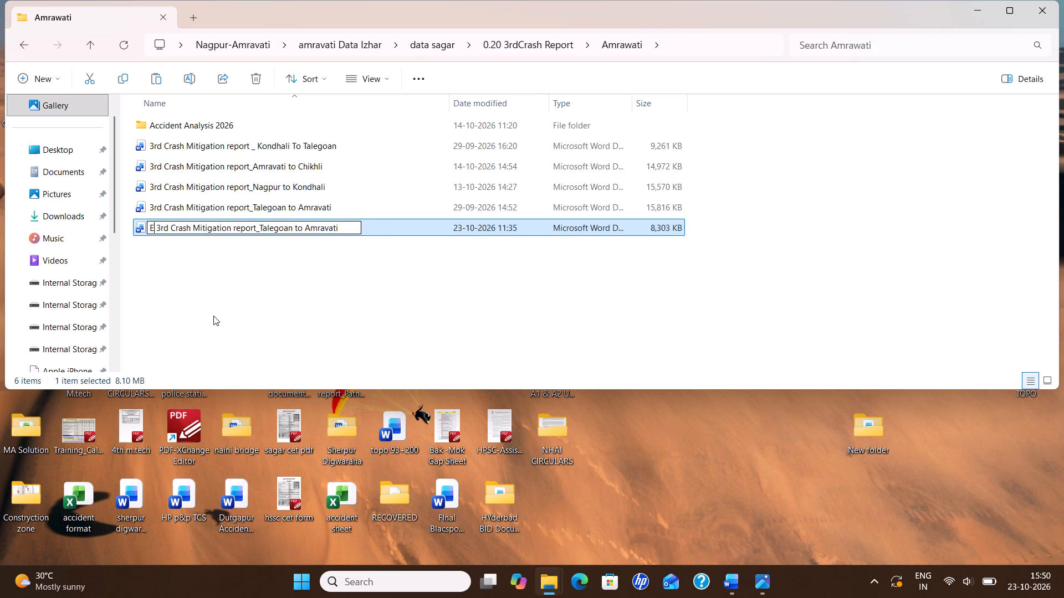
{"action": "key", "text": "BackSpace"}
{"action": "key", "text": "shift+u"}
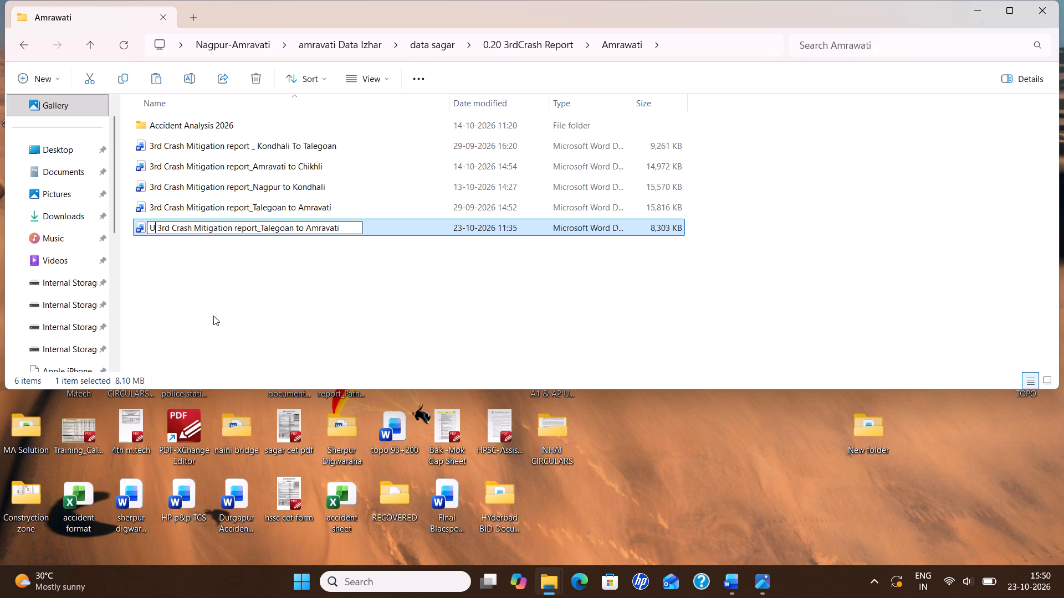
{"action": "key", "text": "shift+p"}
{"action": "type", "text": "DATED"}
{"action": "key", "text": "Return"}
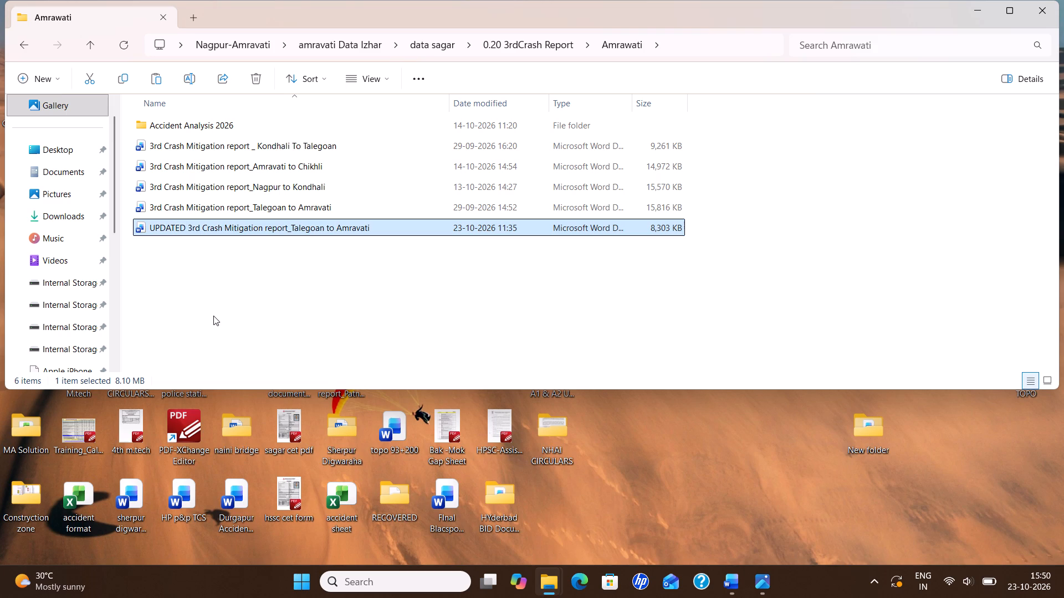
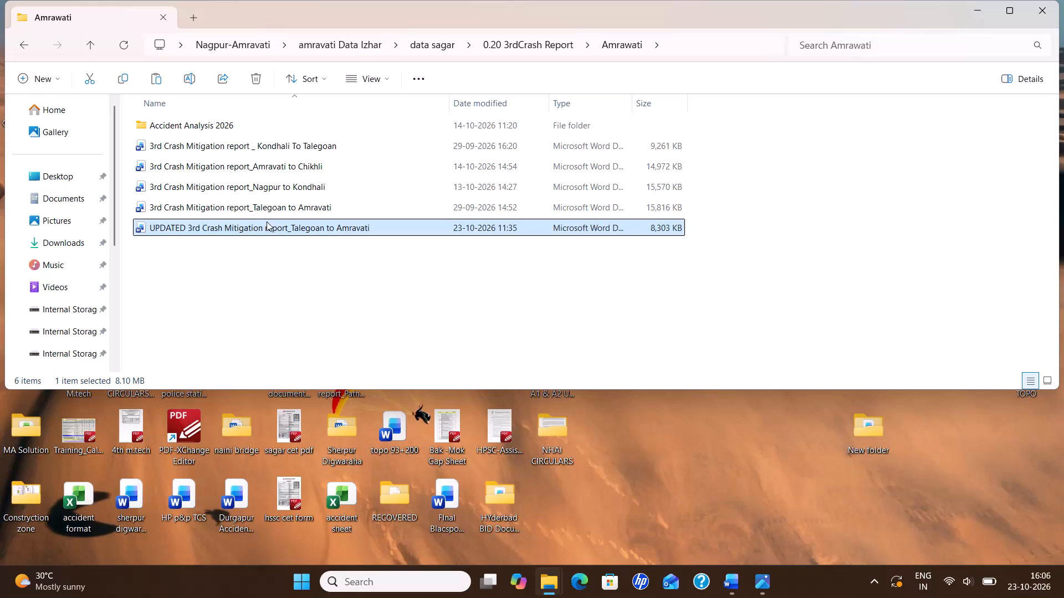
Open the Word report "UPDATED 3rd Crash Mitigation report_Talegoan to Amravati" from the Amrawati folder.
{"action": "left_click", "coordinate": [265, 229]}
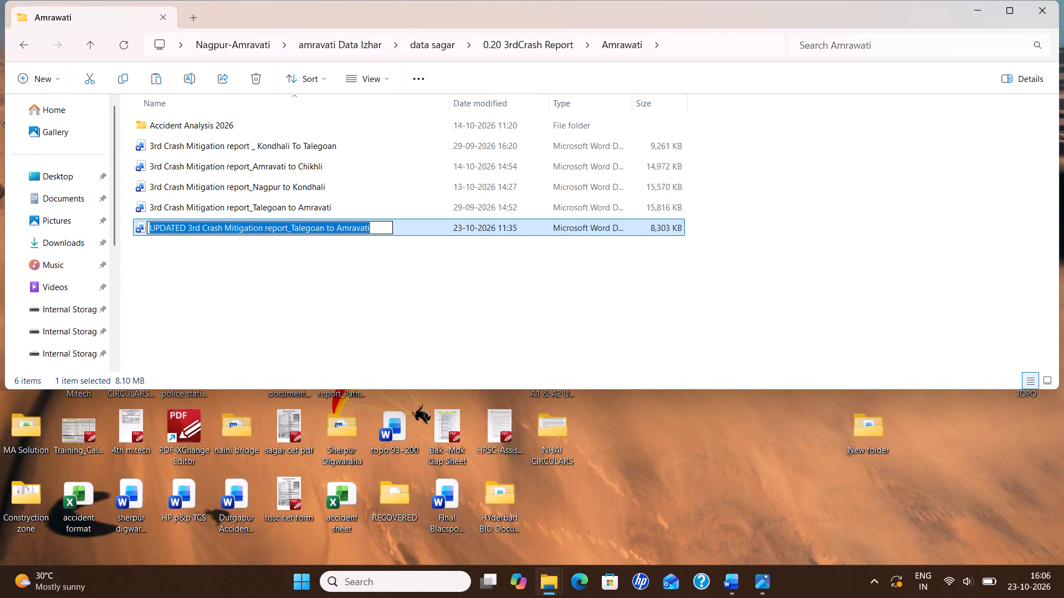
{"action": "double_click", "coordinate": [413, 236]}
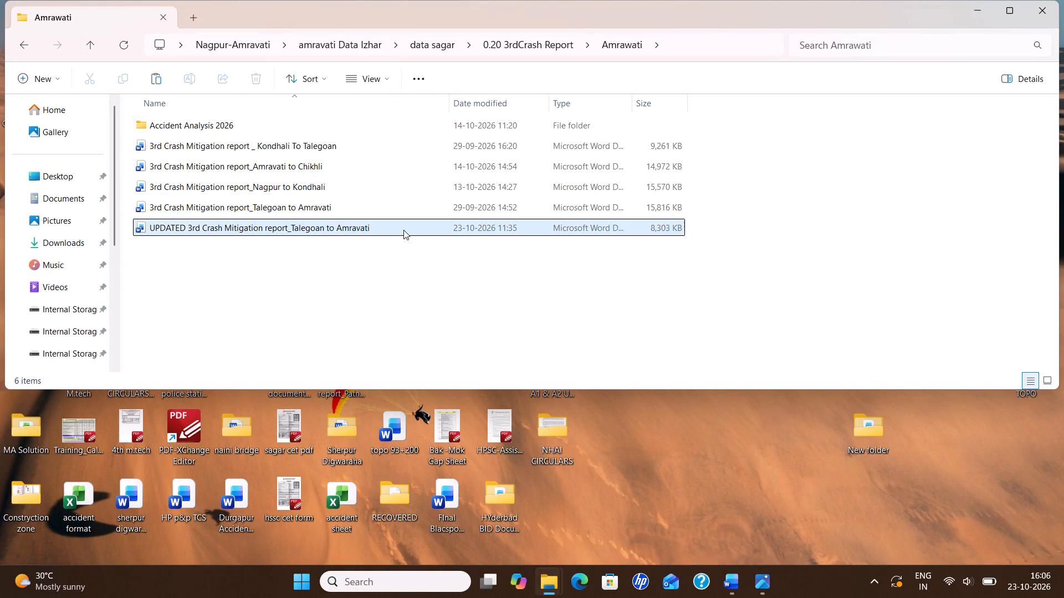
{"action": "double_click", "coordinate": [402, 230]}
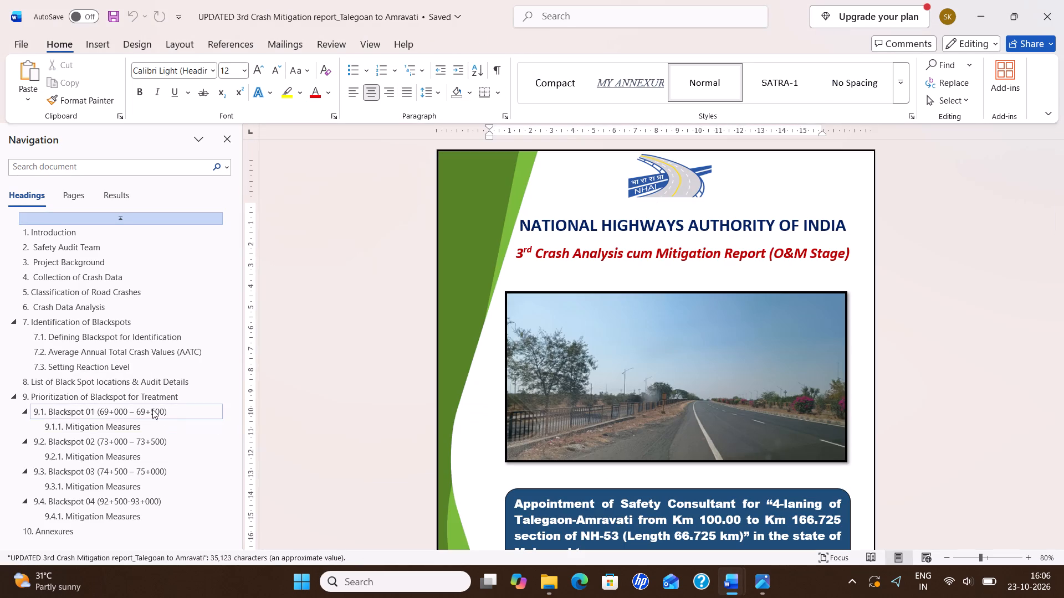
Review section 9.1 Blackspot 01 (69+000 – 69+500), including its collision diagram, mitigation measures table and closing notes.
{"action": "left_click", "coordinate": [152, 409]}
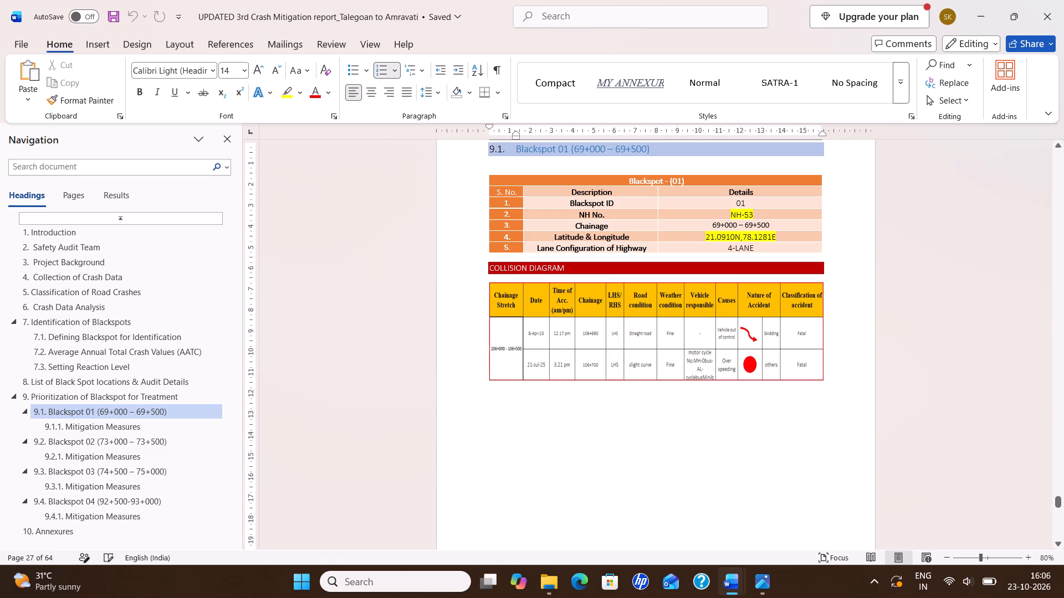
{"action": "scroll", "coordinate": [572, 402], "scroll_direction": "down", "scroll_amount": 12}
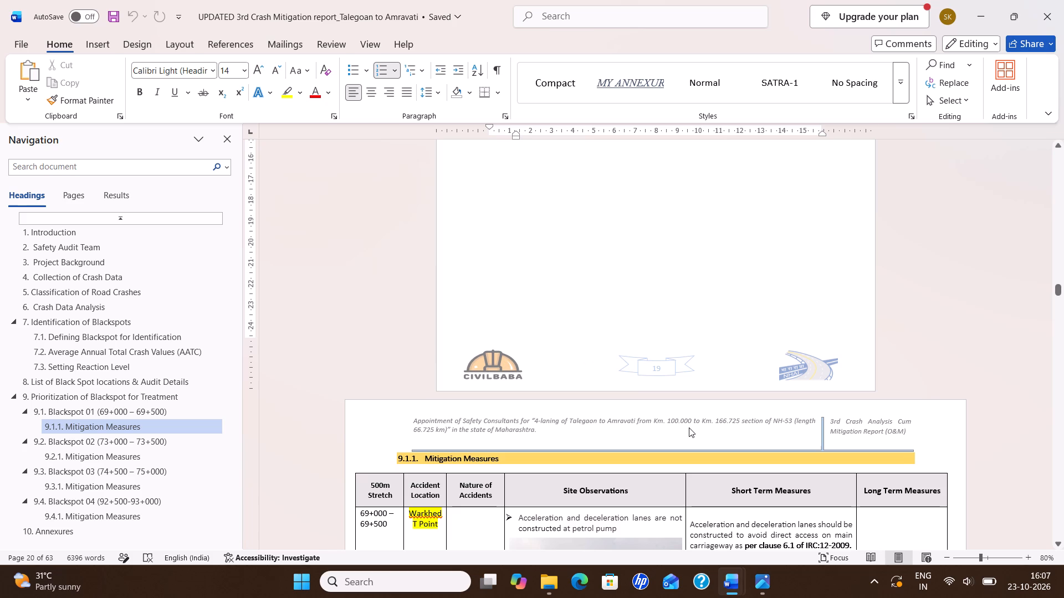
{"action": "scroll", "coordinate": [670, 363], "scroll_direction": "down", "scroll_amount": 5}
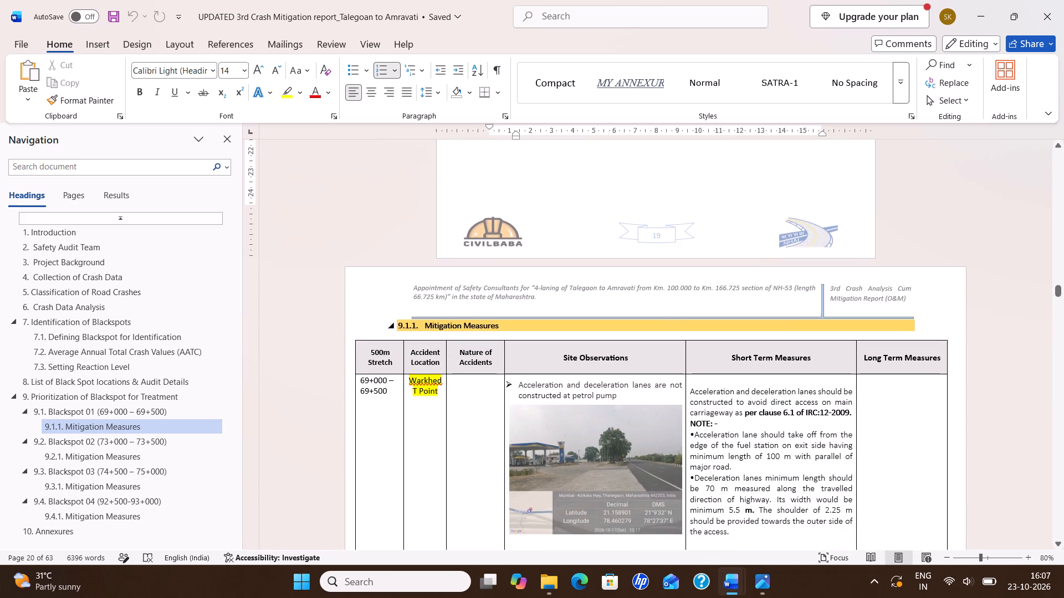
{"action": "scroll", "coordinate": [690, 399], "scroll_direction": "down", "scroll_amount": 8}
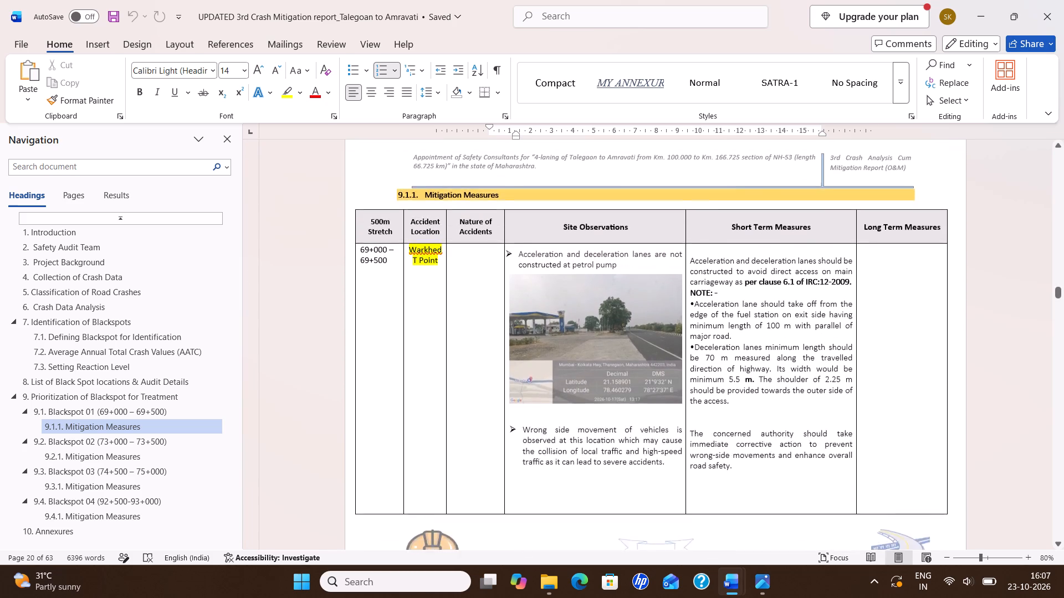
{"action": "scroll", "coordinate": [686, 405], "scroll_direction": "down", "scroll_amount": 9}
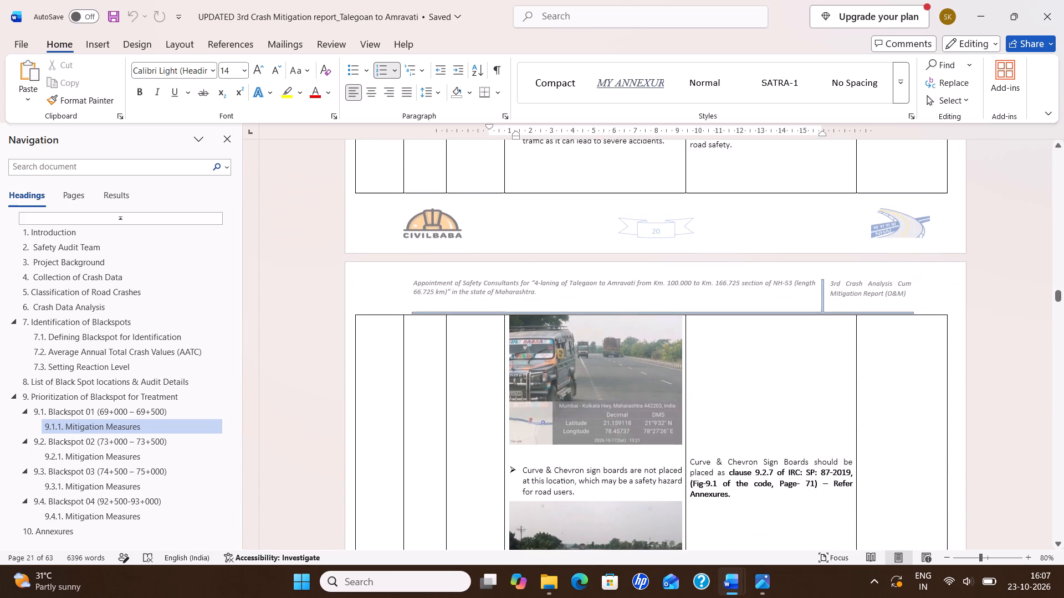
{"action": "scroll", "coordinate": [620, 382], "scroll_direction": "down", "scroll_amount": 5}
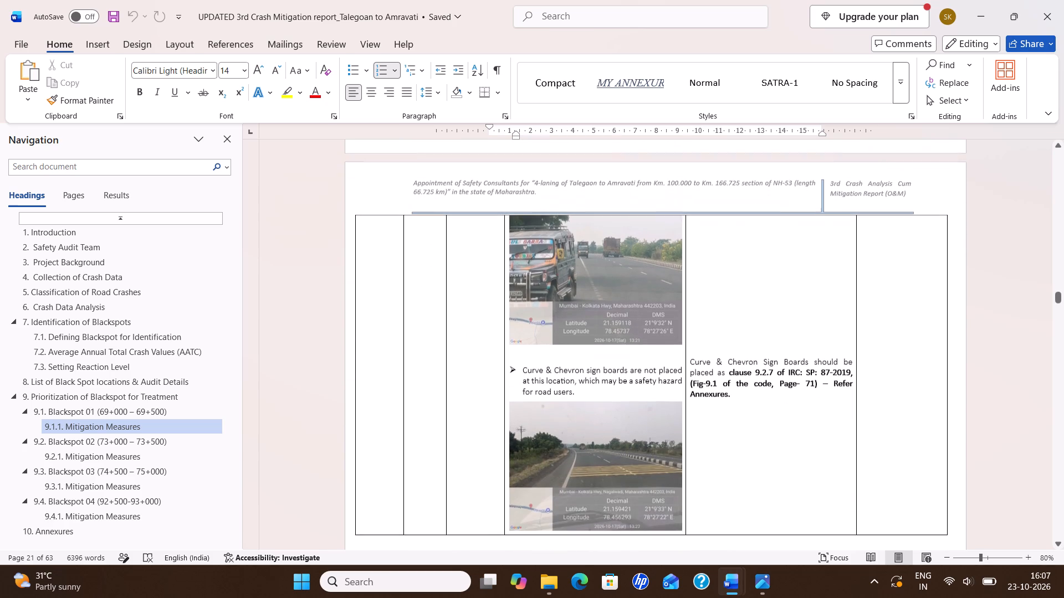
{"action": "scroll", "coordinate": [617, 395], "scroll_direction": "down", "scroll_amount": 3}
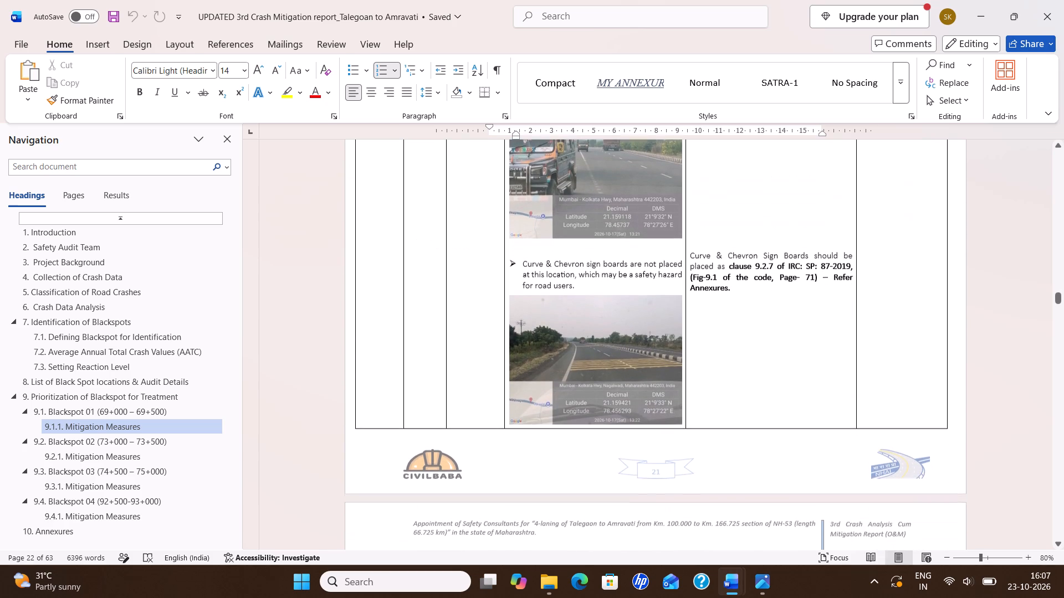
{"action": "scroll", "coordinate": [617, 395], "scroll_direction": "down", "scroll_amount": 5}
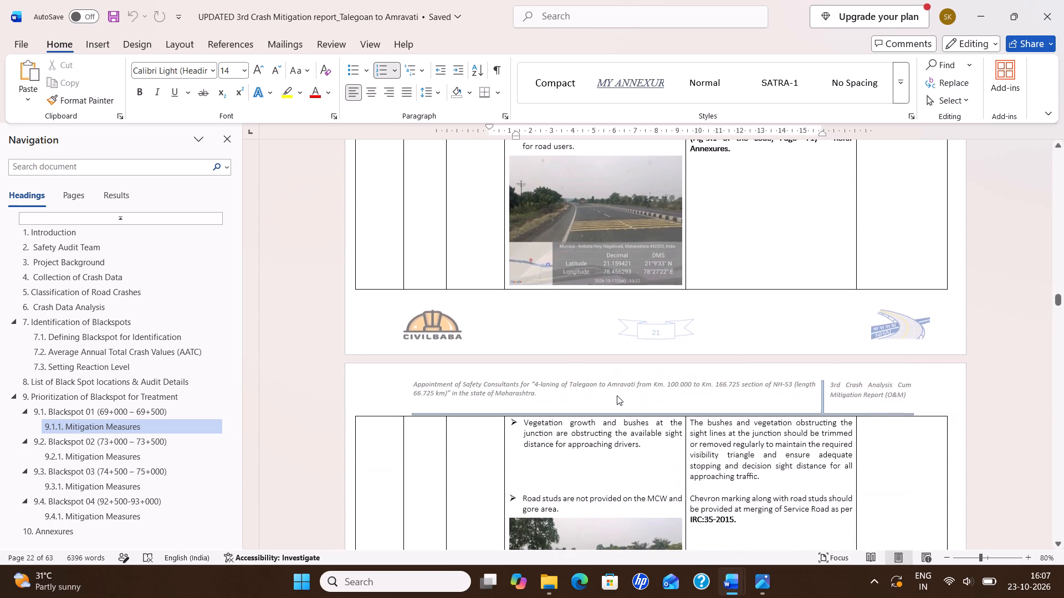
{"action": "scroll", "coordinate": [617, 395], "scroll_direction": "down", "scroll_amount": 5}
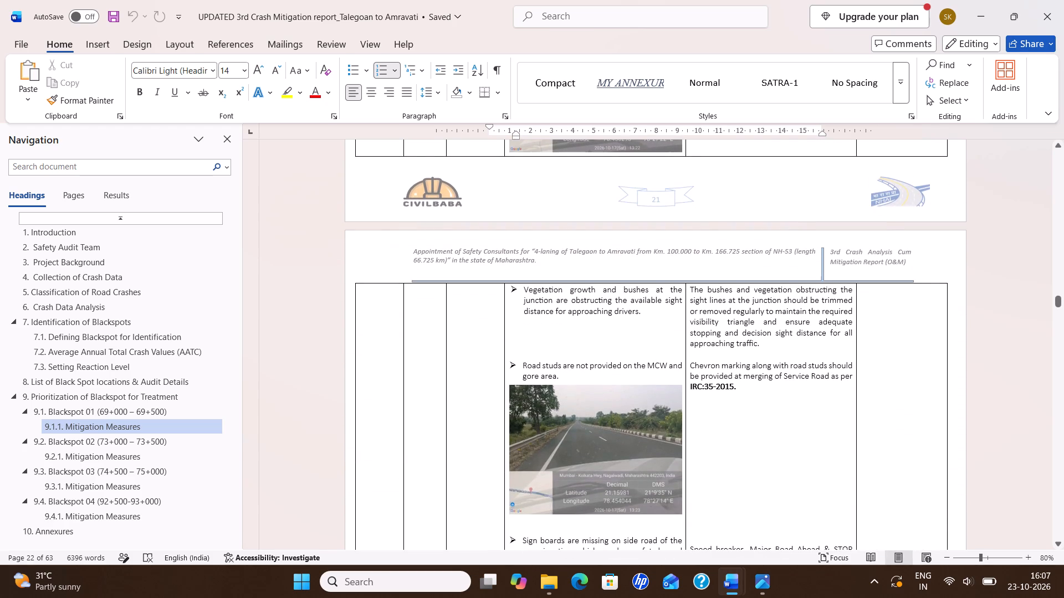
{"action": "scroll", "coordinate": [617, 385], "scroll_direction": "down", "scroll_amount": 16}
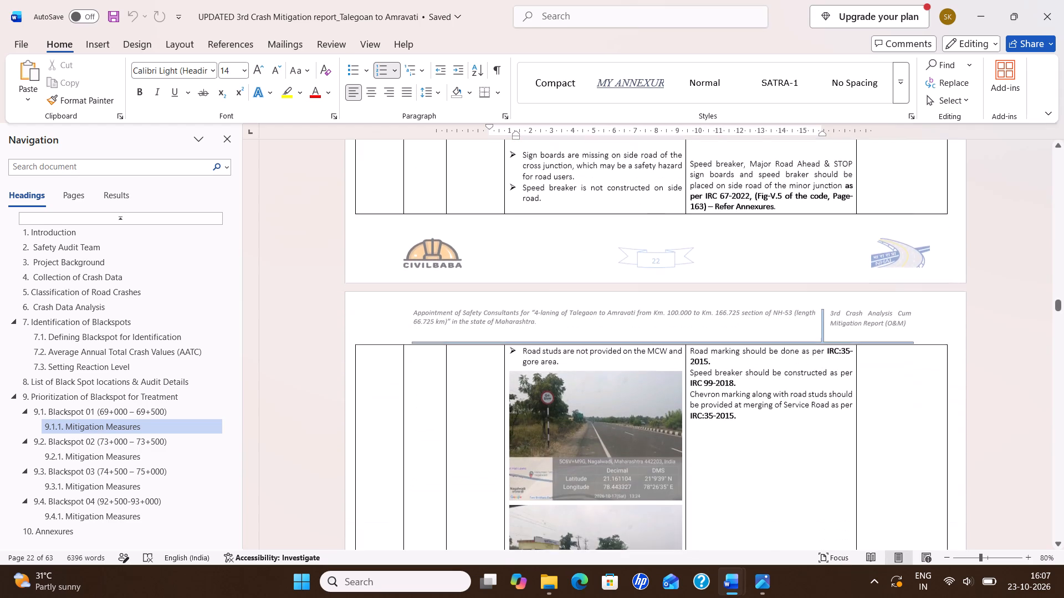
{"action": "scroll", "coordinate": [617, 390], "scroll_direction": "down", "scroll_amount": 4}
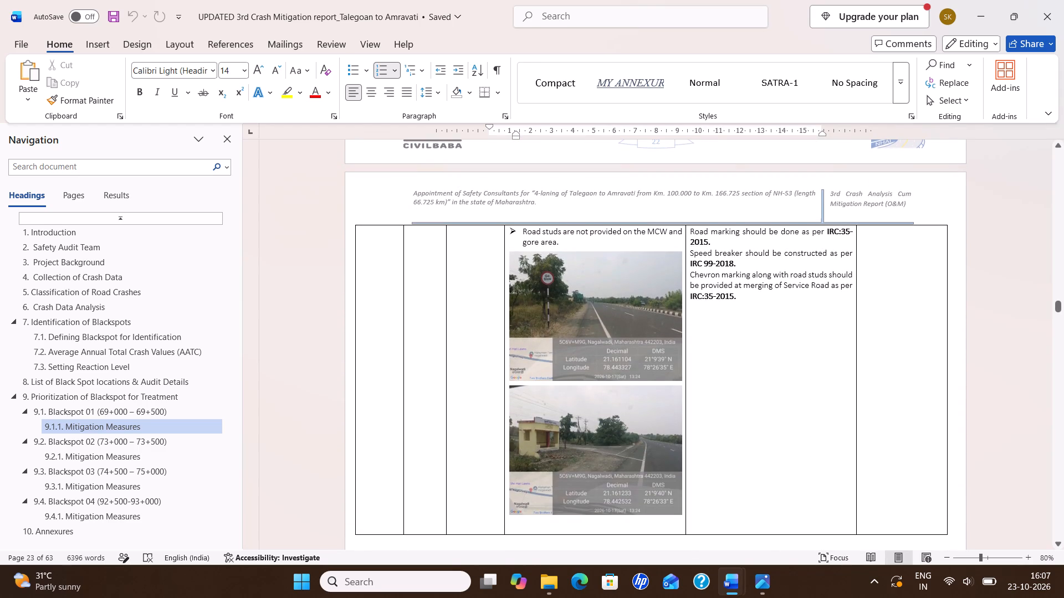
{"action": "scroll", "coordinate": [617, 390], "scroll_direction": "down", "scroll_amount": 11}
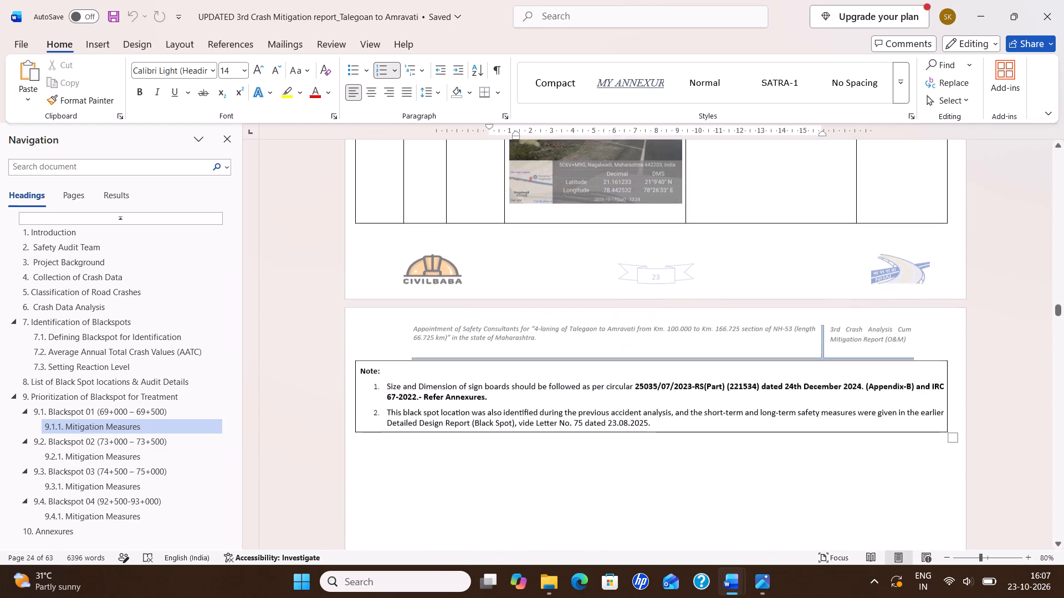
{"action": "scroll", "coordinate": [617, 400], "scroll_direction": "down", "scroll_amount": 6}
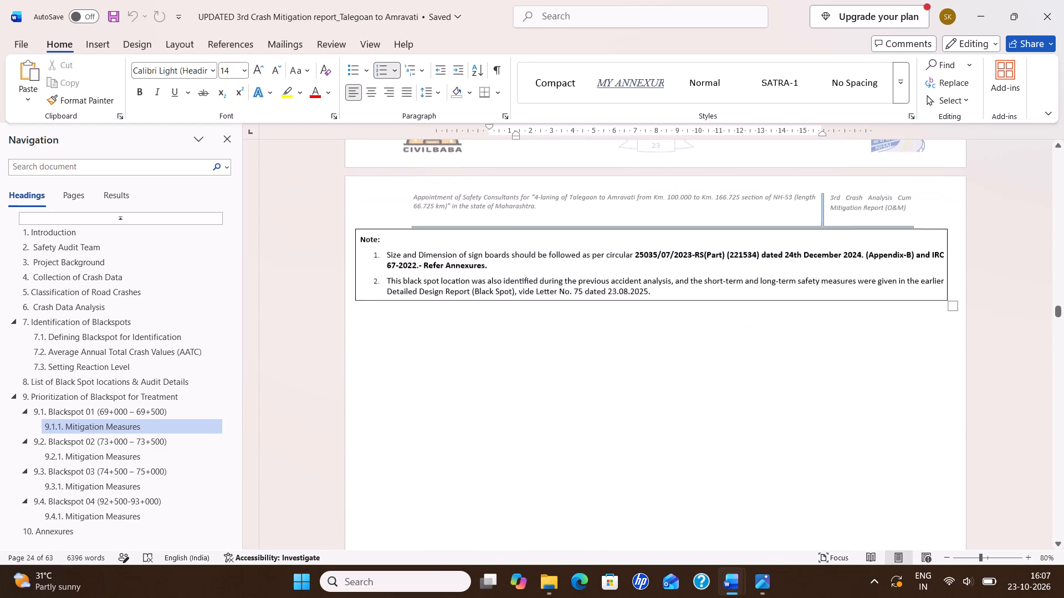
Review section 9.2 Blackspot 02 (73+000 – 73+500), covering its details, collision diagram and 9.2.1 Mitigation Measures.
{"action": "scroll", "coordinate": [612, 405], "scroll_direction": "down", "scroll_amount": 15}
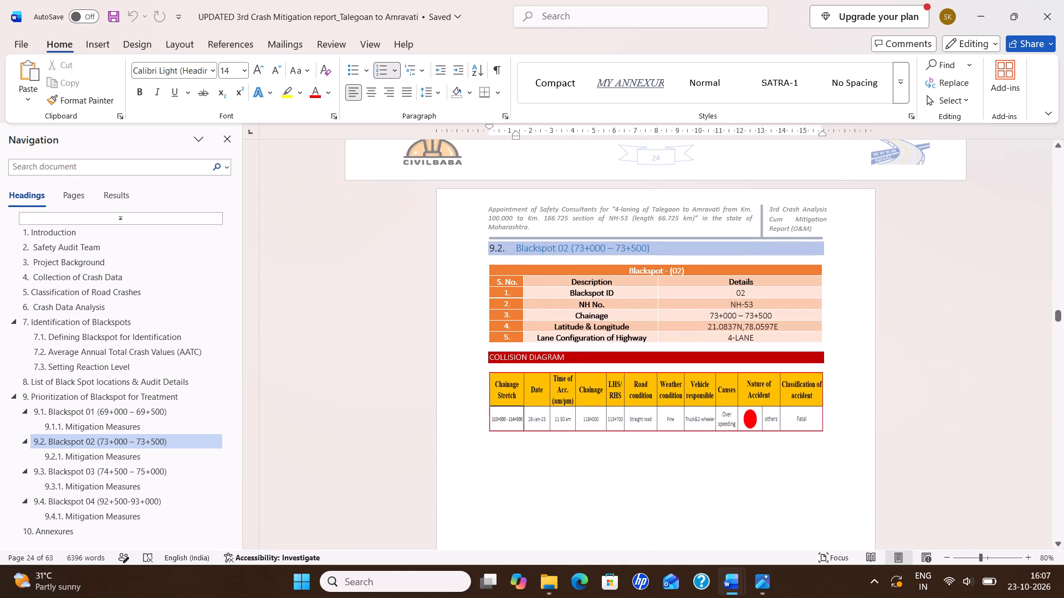
{"action": "scroll", "coordinate": [607, 411], "scroll_direction": "down", "scroll_amount": 3}
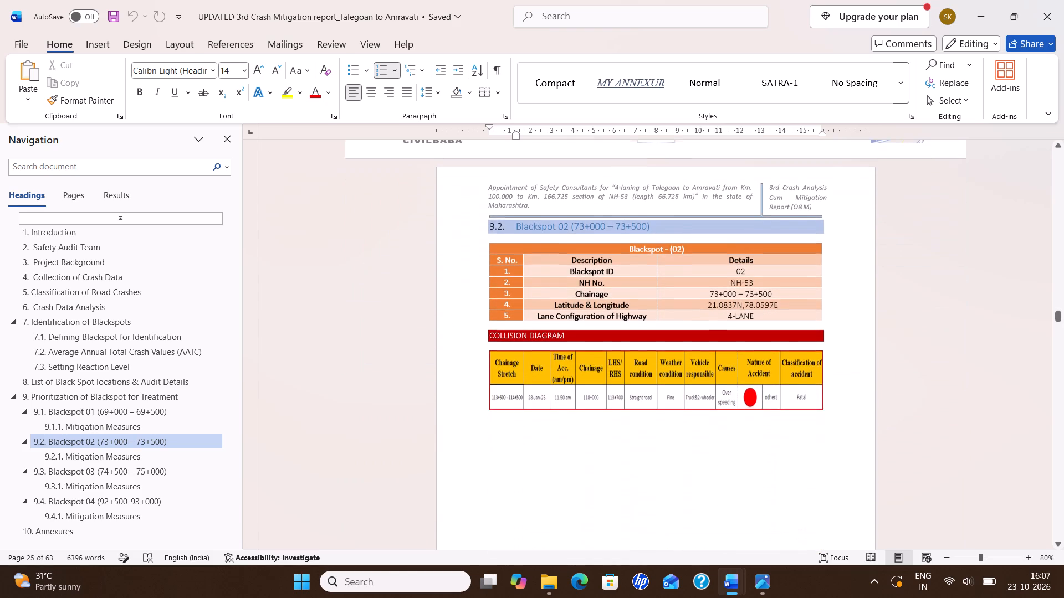
{"action": "scroll", "coordinate": [607, 411], "scroll_direction": "down", "scroll_amount": 14}
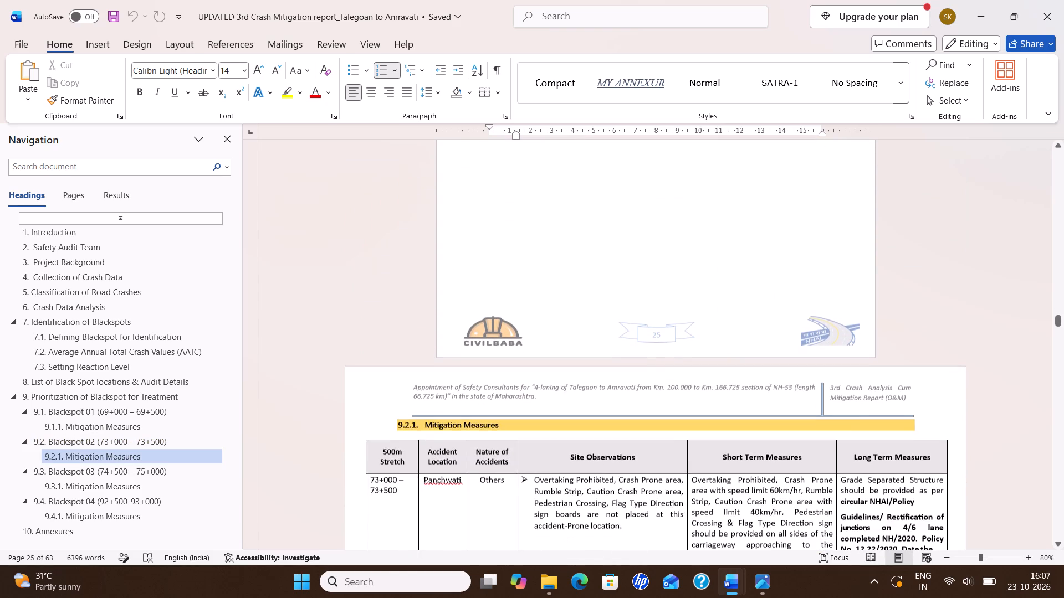
{"action": "left_click", "coordinate": [80, 442]}
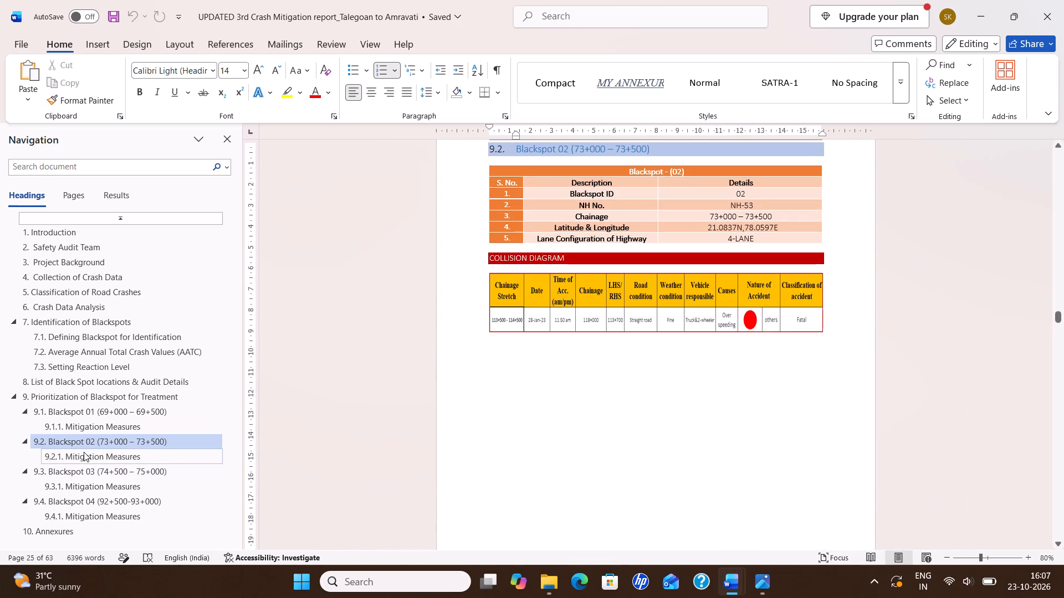
{"action": "left_click", "coordinate": [84, 452]}
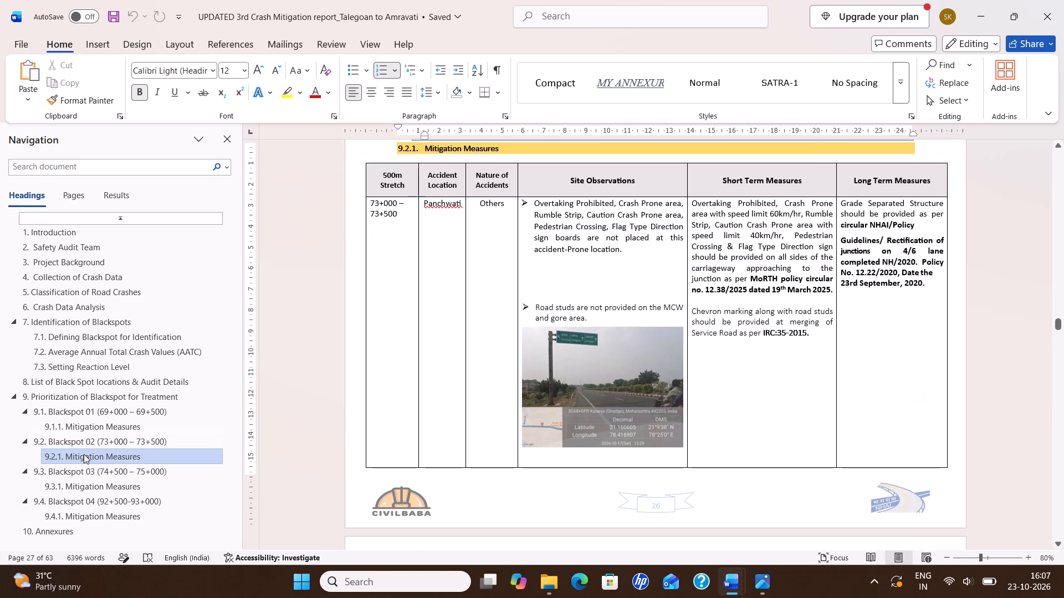
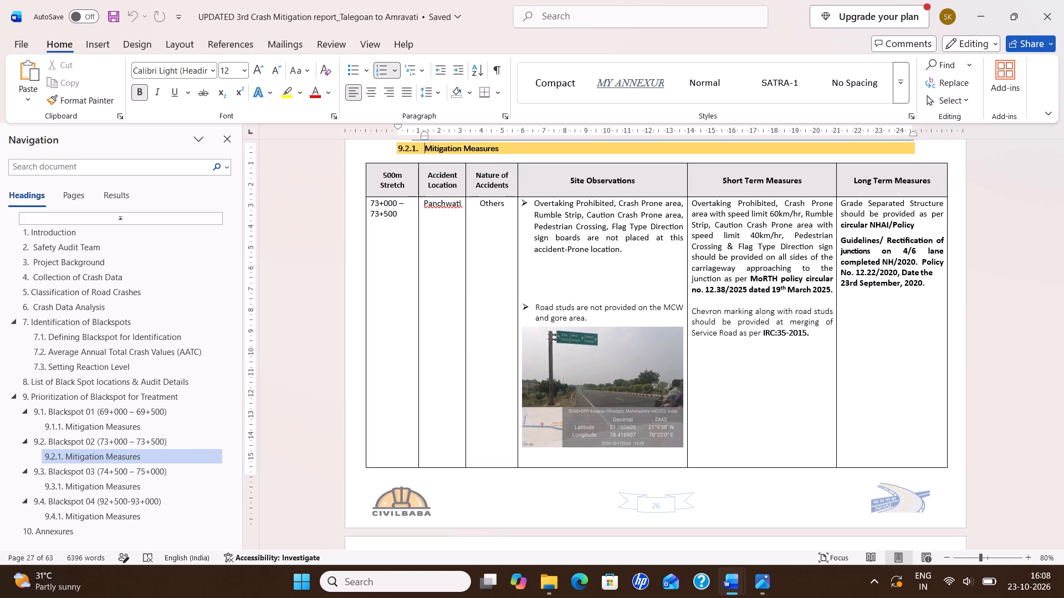
Review the petrol pump lane, wrong-side movement and curve/chevron sign board entries in section 9.1.1 Mitigation Measures, enlarging the page to 140%.
{"action": "left_click", "coordinate": [55, 409]}
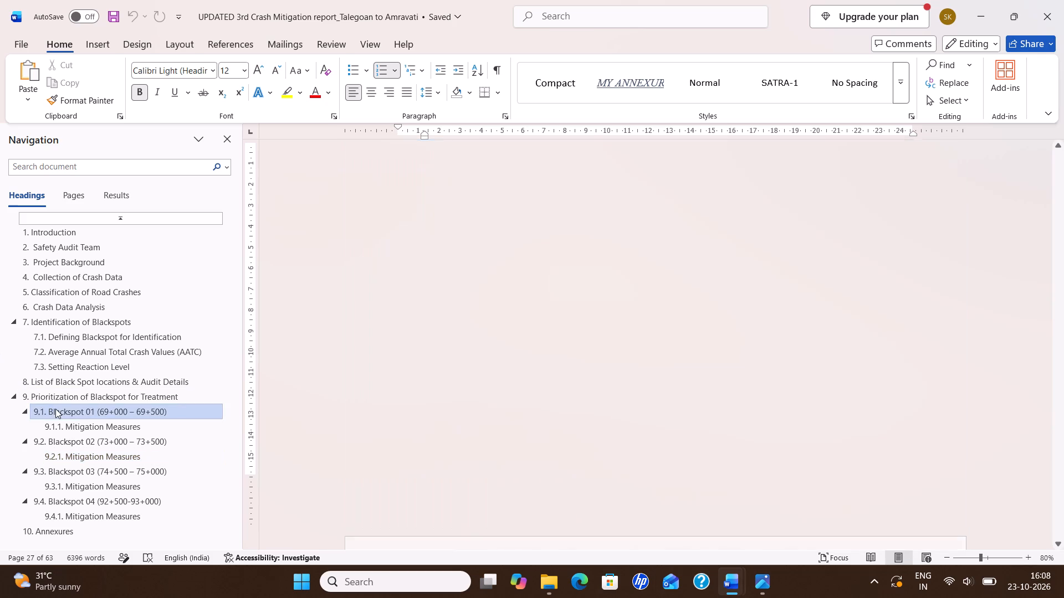
{"action": "scroll", "coordinate": [703, 380], "scroll_direction": "down", "scroll_amount": 19}
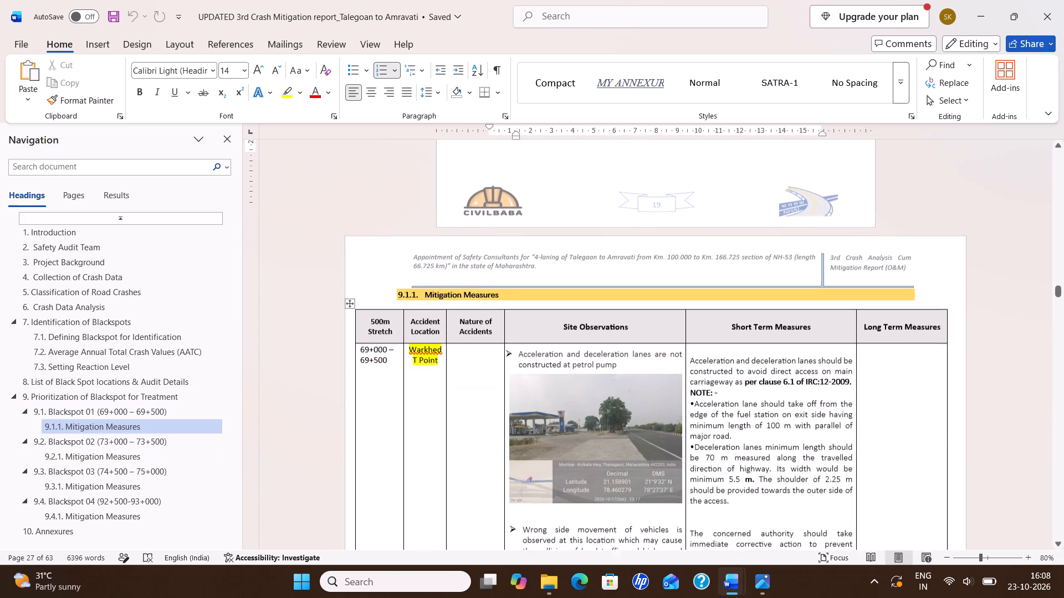
{"action": "scroll", "coordinate": [678, 366], "scroll_direction": "down", "scroll_amount": 3}
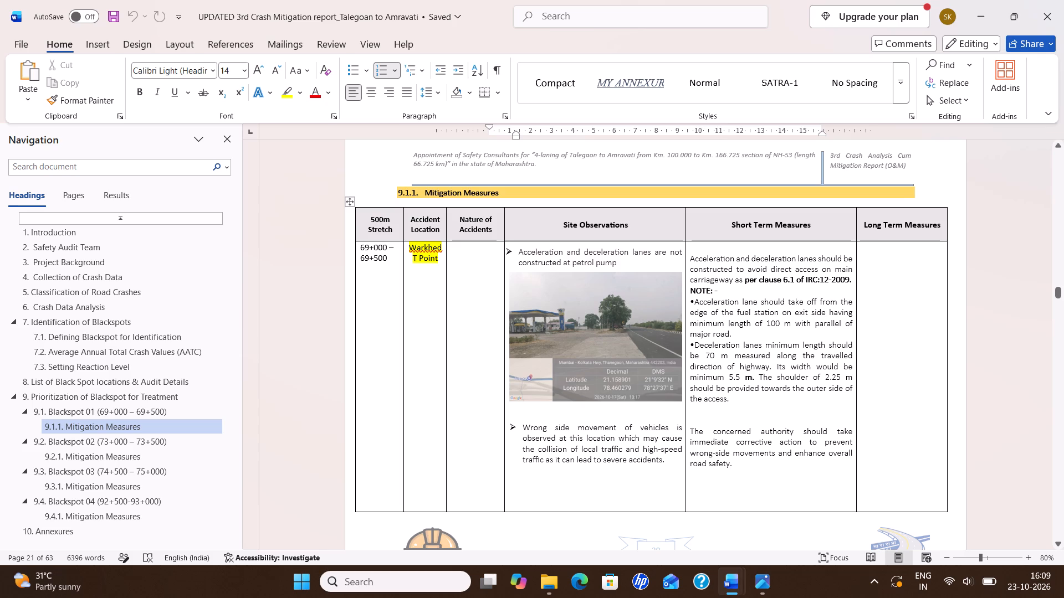
{"action": "scroll", "coordinate": [748, 333], "scroll_direction": "down", "scroll_amount": 4}
{"action": "scroll", "coordinate": [569, 341], "scroll_direction": "down", "scroll_amount": 5}
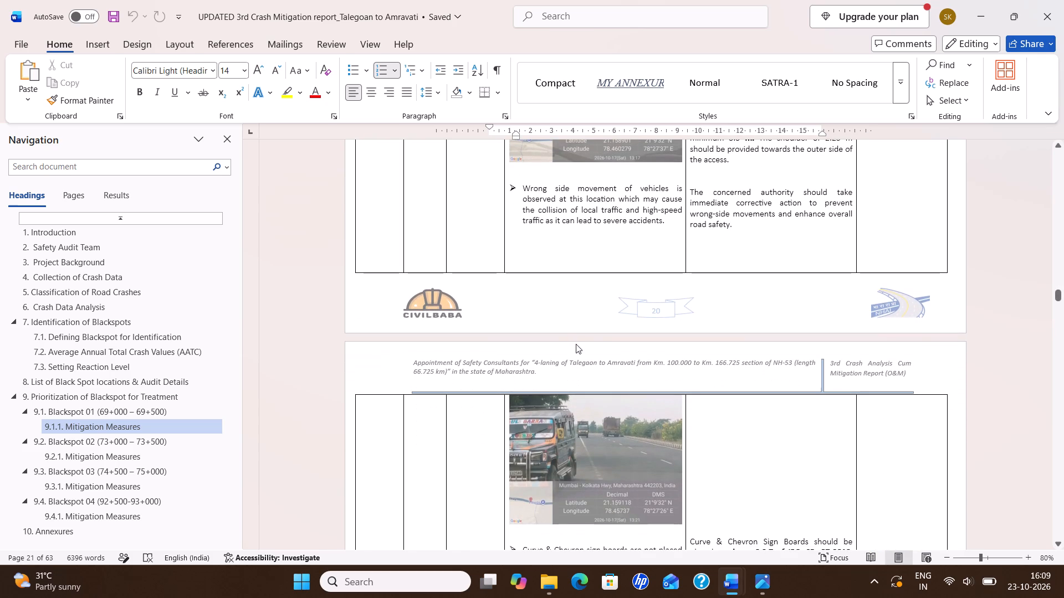
{"action": "scroll", "coordinate": [599, 341], "scroll_direction": "up", "scroll_amount": 8}
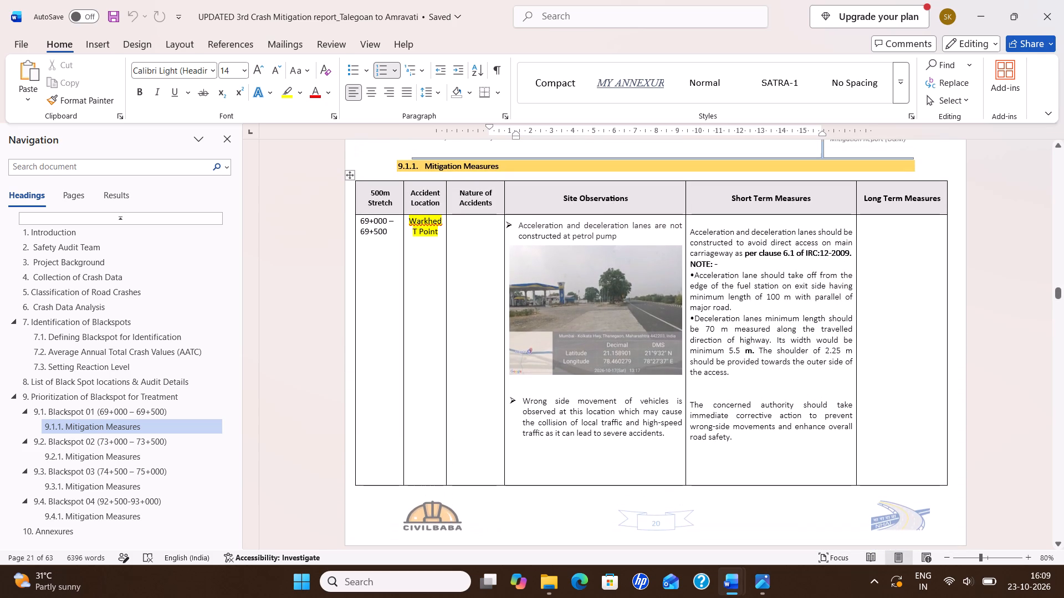
{"action": "scroll", "coordinate": [674, 295], "scroll_direction": "down", "scroll_amount": 2}
{"action": "scroll", "coordinate": [647, 246], "scroll_direction": "down", "scroll_amount": 7}
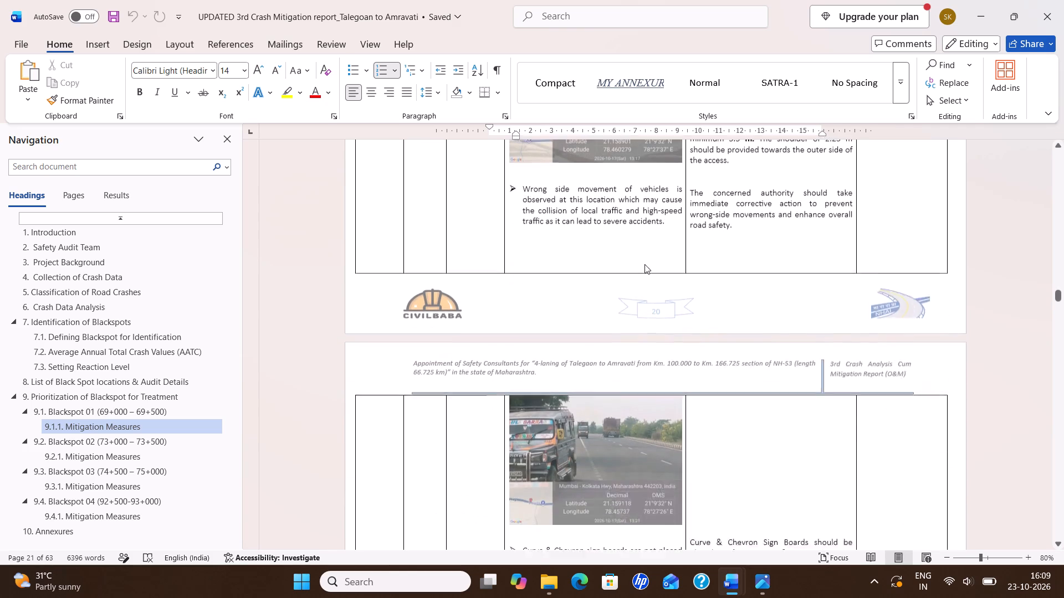
{"action": "scroll", "coordinate": [644, 264], "scroll_direction": "down", "scroll_amount": 8}
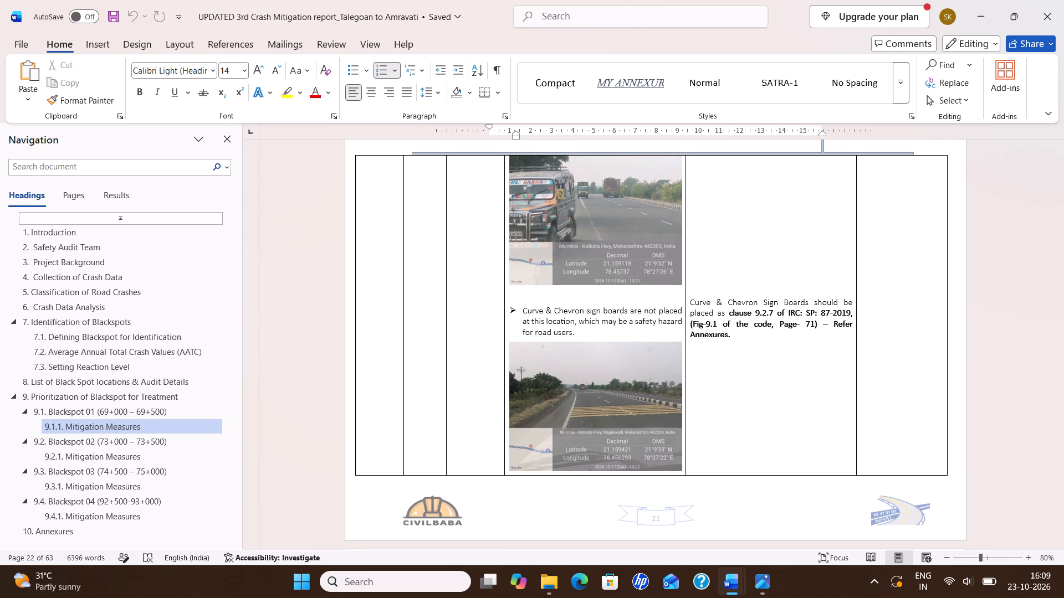
{"action": "scroll", "coordinate": [632, 456], "scroll_direction": "up", "scroll_amount": 6, "text": "ctrl"}
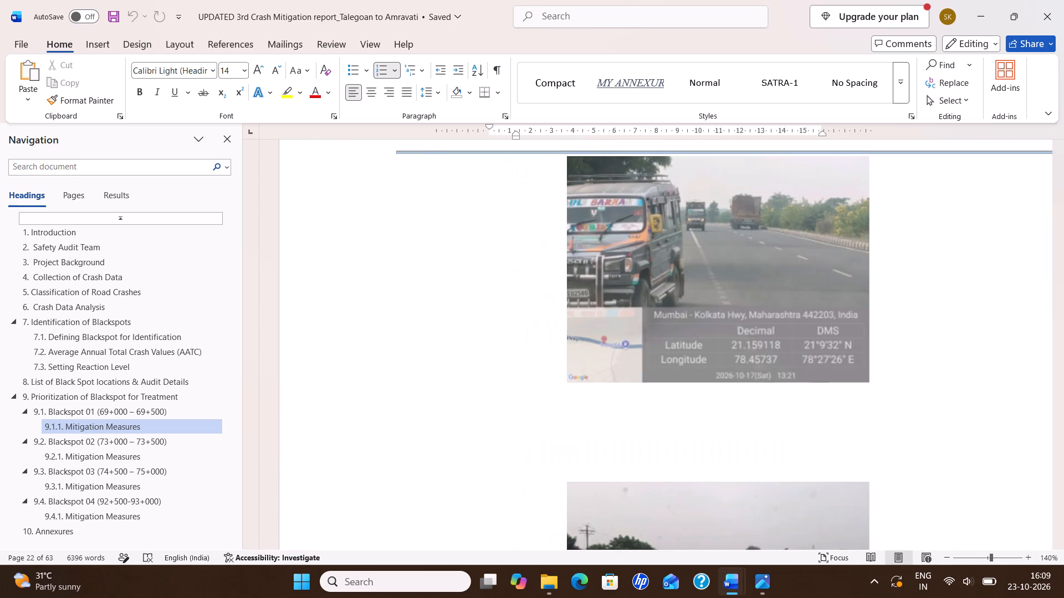
{"action": "scroll", "coordinate": [650, 462], "scroll_direction": "down", "scroll_amount": 2}
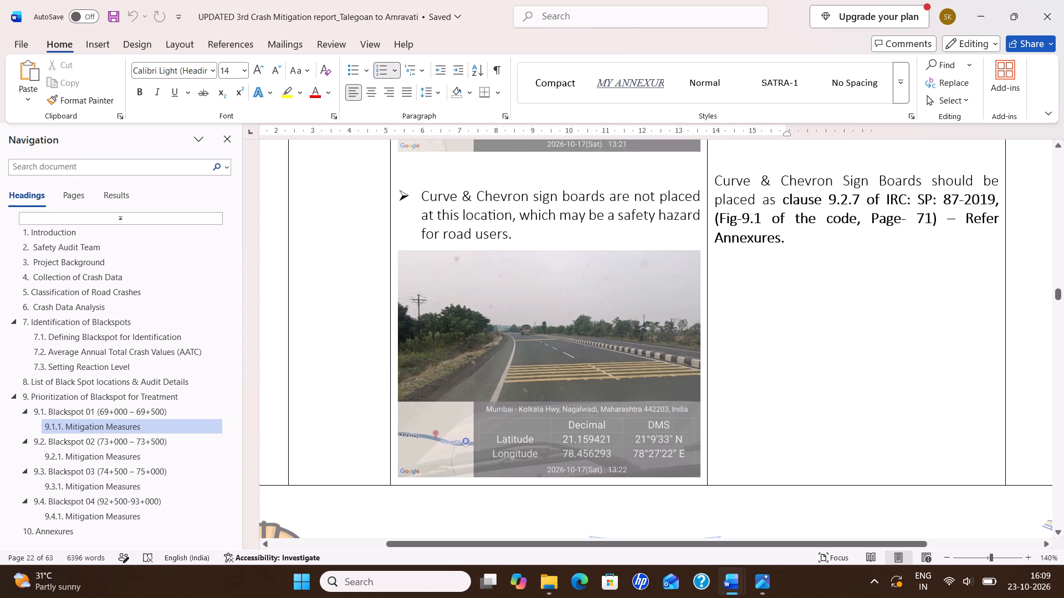
{"action": "scroll", "coordinate": [607, 335], "scroll_direction": "up", "scroll_amount": 2}
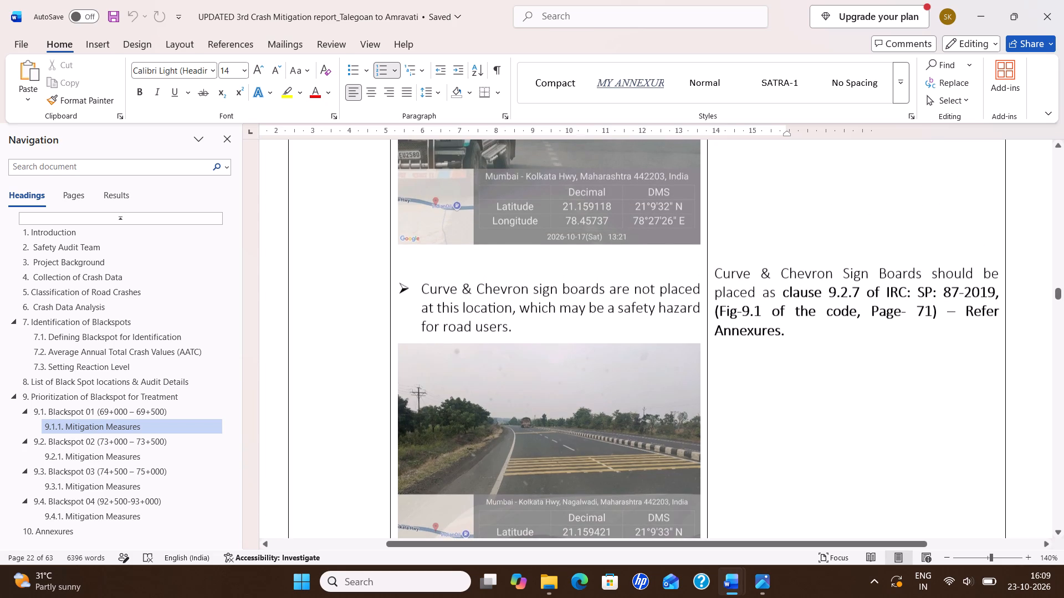
{"action": "scroll", "coordinate": [613, 274], "scroll_direction": "up", "scroll_amount": 13}
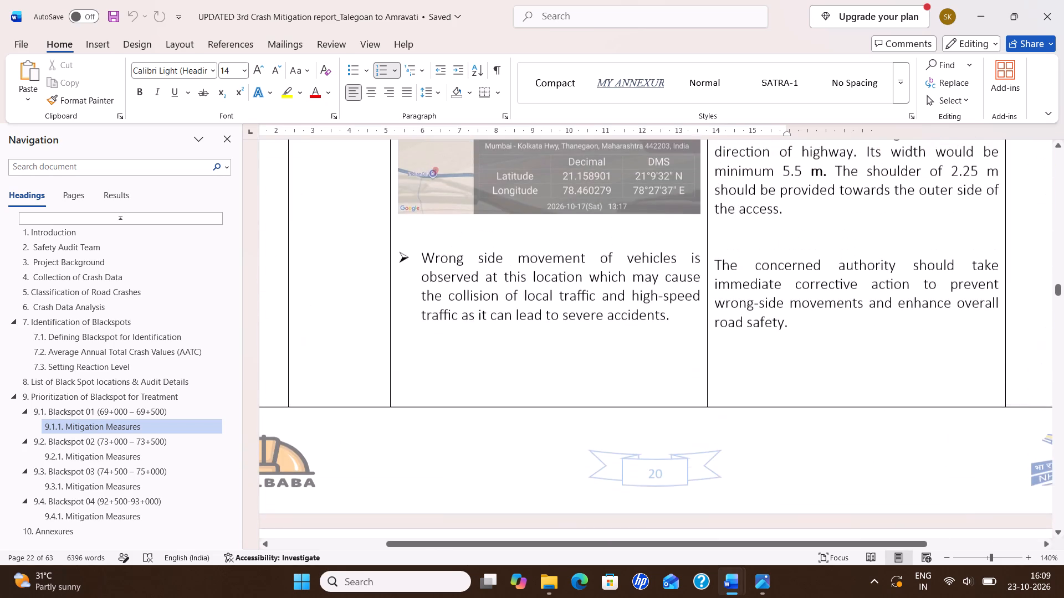
{"action": "scroll", "coordinate": [606, 298], "scroll_direction": "up", "scroll_amount": 6}
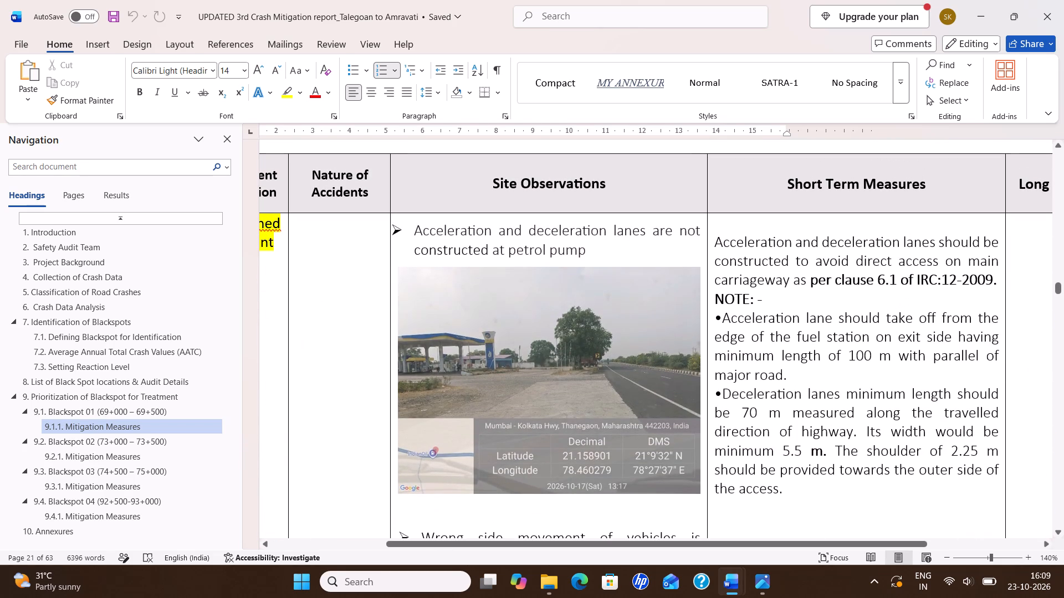
Examine the remaining pages of the 9.1.1 Mitigation Measures table for Blackspot 01, through the closing notes on sign board dimensions.
{"action": "scroll", "coordinate": [597, 323], "scroll_direction": "down", "scroll_amount": 12}
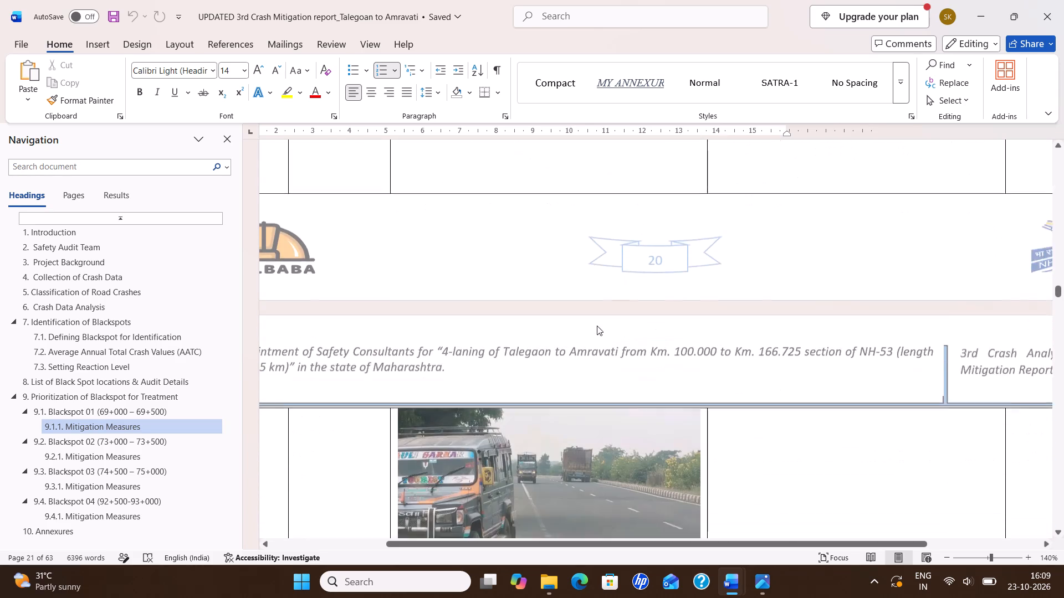
{"action": "scroll", "coordinate": [597, 326], "scroll_direction": "down", "scroll_amount": 18}
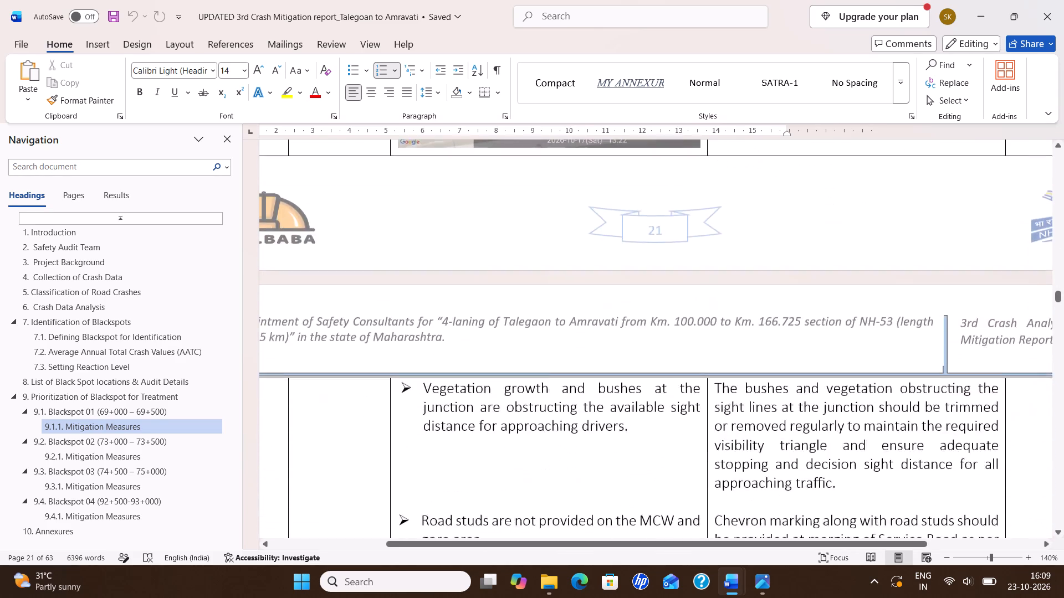
{"action": "scroll", "coordinate": [598, 332], "scroll_direction": "down", "scroll_amount": 11}
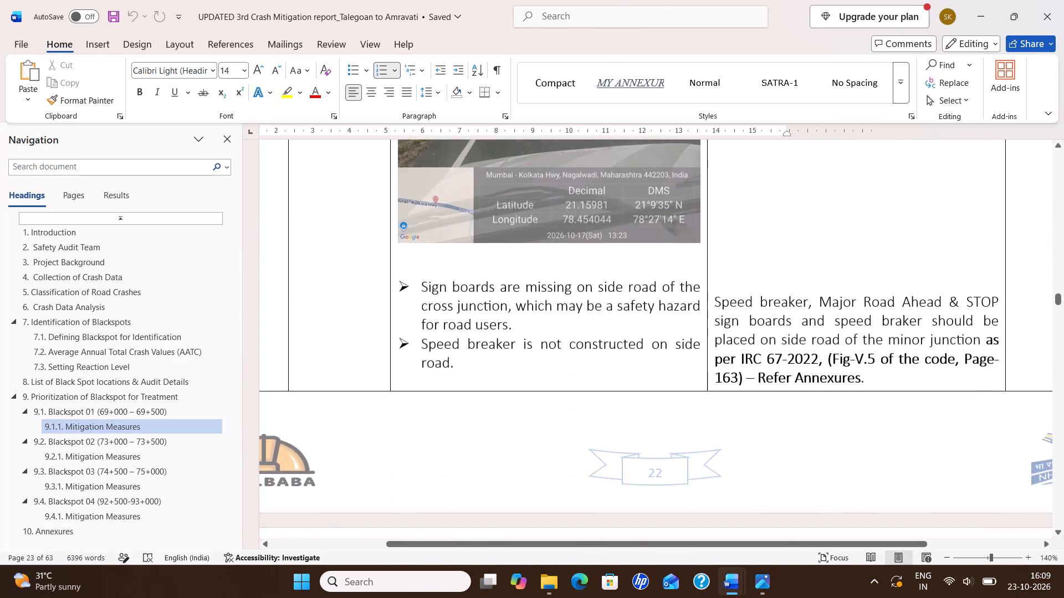
{"action": "scroll", "coordinate": [598, 332], "scroll_direction": "down", "scroll_amount": 8}
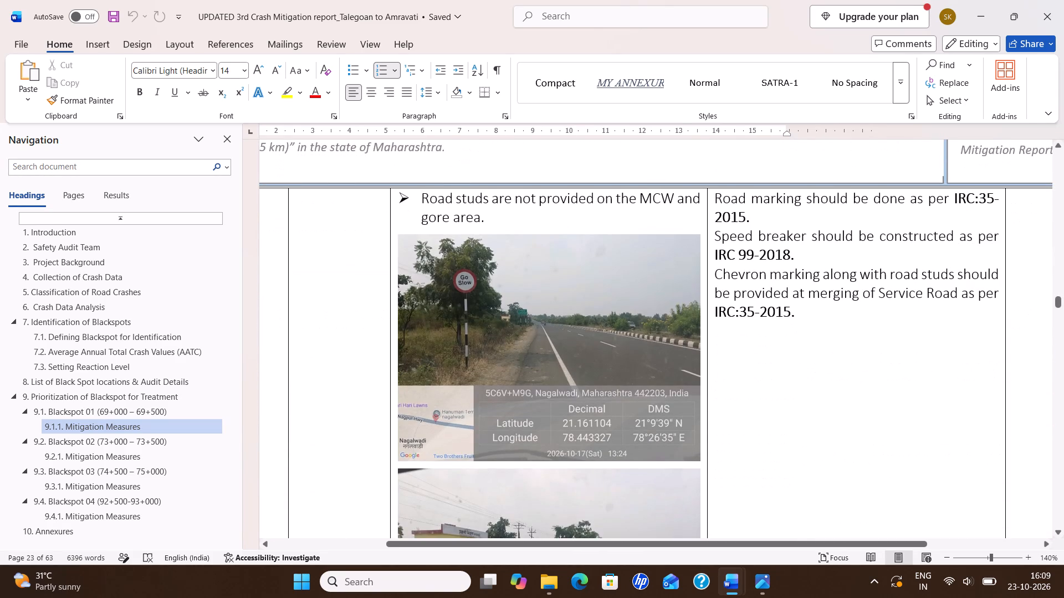
{"action": "scroll", "coordinate": [598, 336], "scroll_direction": "down", "scroll_amount": 12}
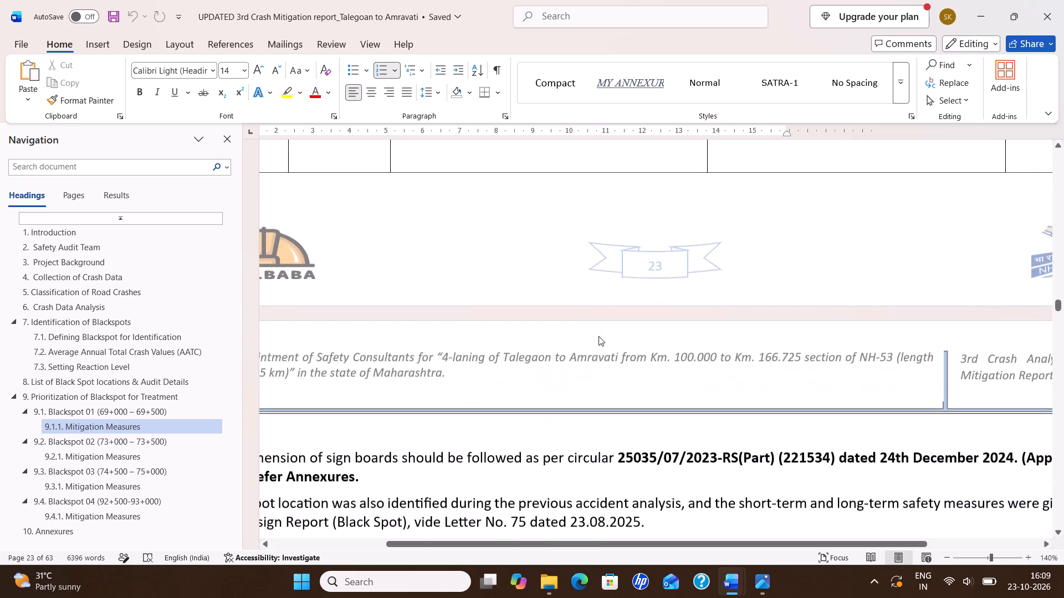
{"action": "scroll", "coordinate": [598, 336], "scroll_direction": "down", "scroll_amount": 2}
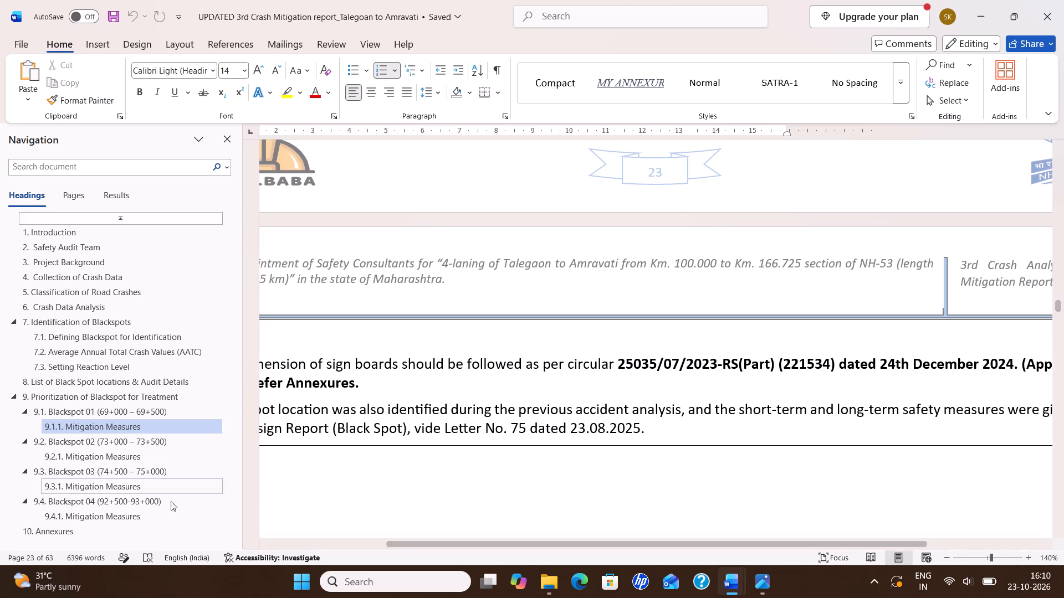
Review section 9.4 Blackspot 04 (92+500-93+000) and its 9.4.1 Mitigation Measures table through the closing notes.
{"action": "left_click", "coordinate": [132, 509]}
{"action": "left_click", "coordinate": [130, 504]}
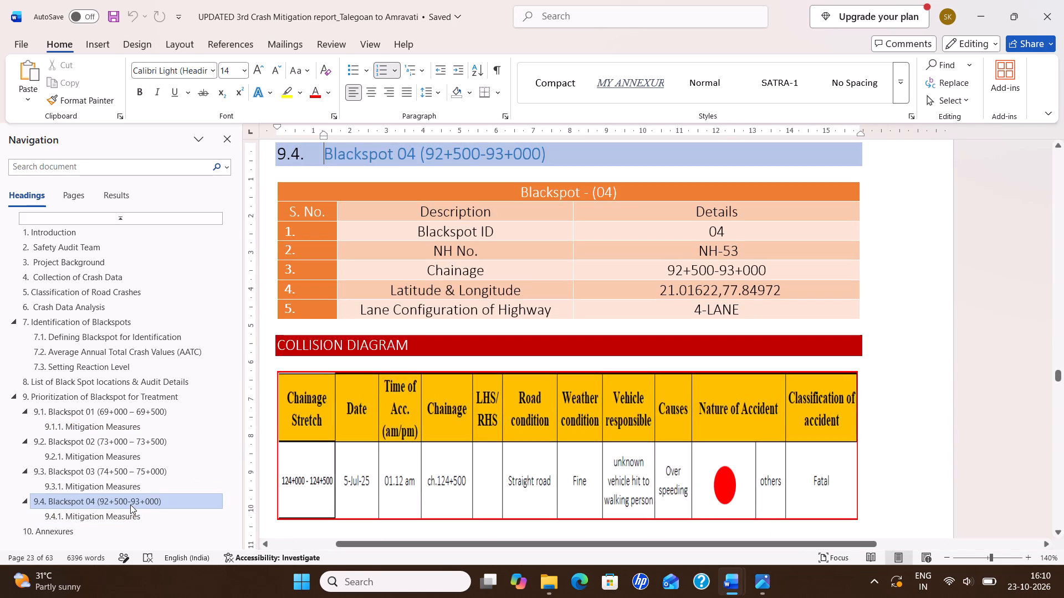
{"action": "left_click", "coordinate": [127, 513]}
{"action": "scroll", "coordinate": [770, 406], "scroll_direction": "down", "scroll_amount": 15}
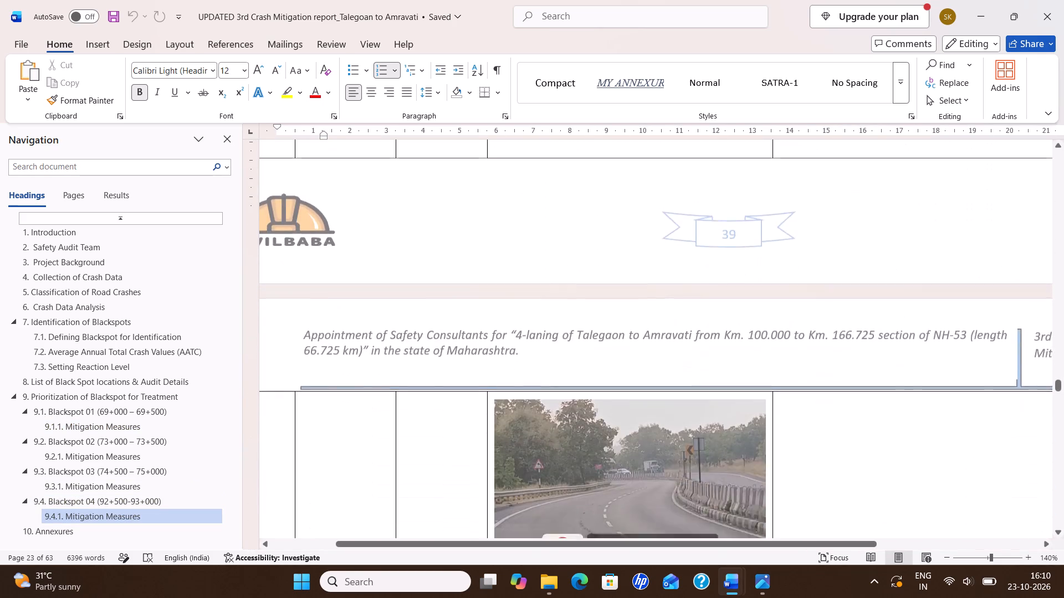
{"action": "scroll", "coordinate": [725, 343], "scroll_direction": "down", "scroll_amount": 4}
{"action": "scroll", "coordinate": [723, 343], "scroll_direction": "up", "scroll_amount": 11}
{"action": "scroll", "coordinate": [645, 311], "scroll_direction": "up", "scroll_amount": 10}
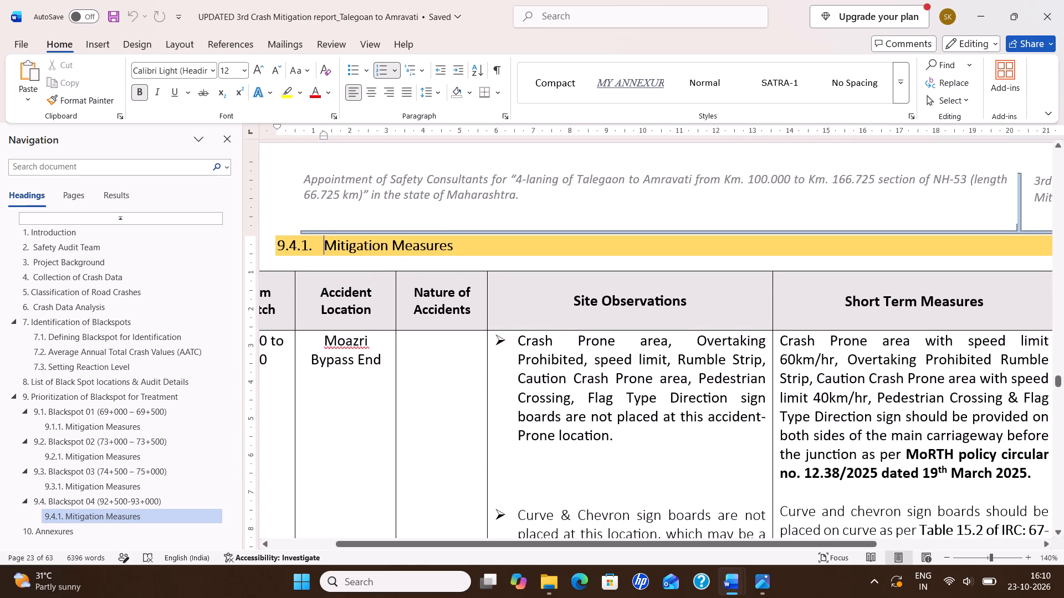
{"action": "scroll", "coordinate": [602, 367], "scroll_direction": "down", "scroll_amount": 3}
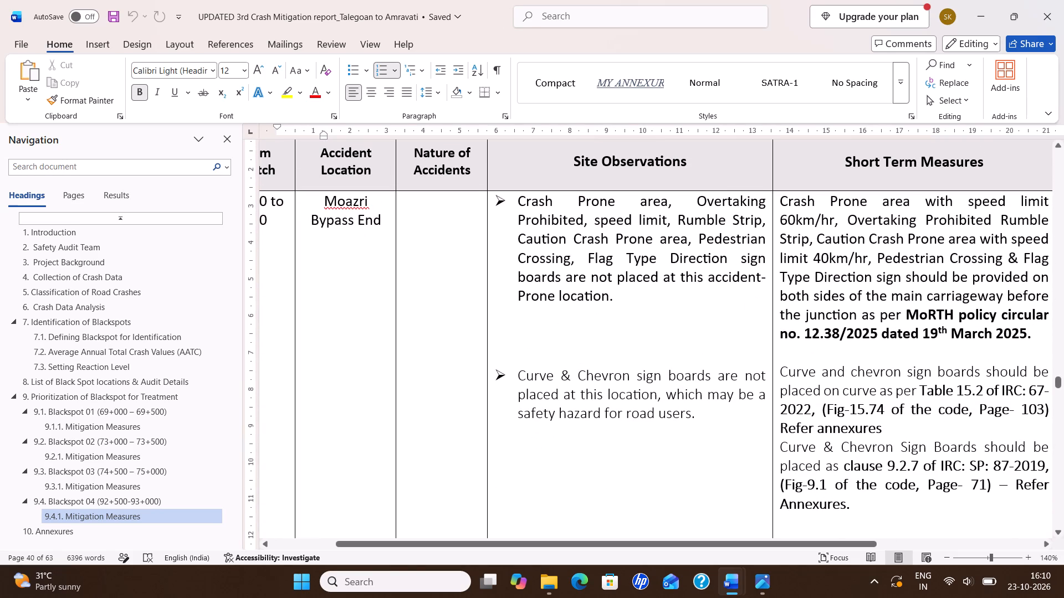
{"action": "scroll", "coordinate": [645, 335], "scroll_direction": "down", "scroll_amount": 11}
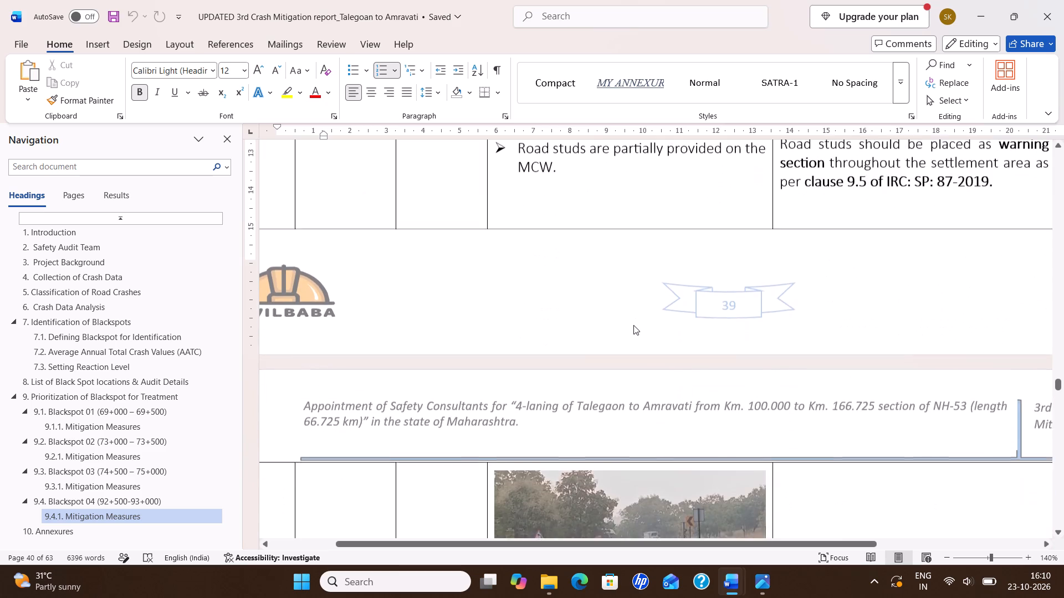
{"action": "scroll", "coordinate": [633, 325], "scroll_direction": "down", "scroll_amount": 9}
{"action": "scroll", "coordinate": [633, 325], "scroll_direction": "down", "scroll_amount": 15}
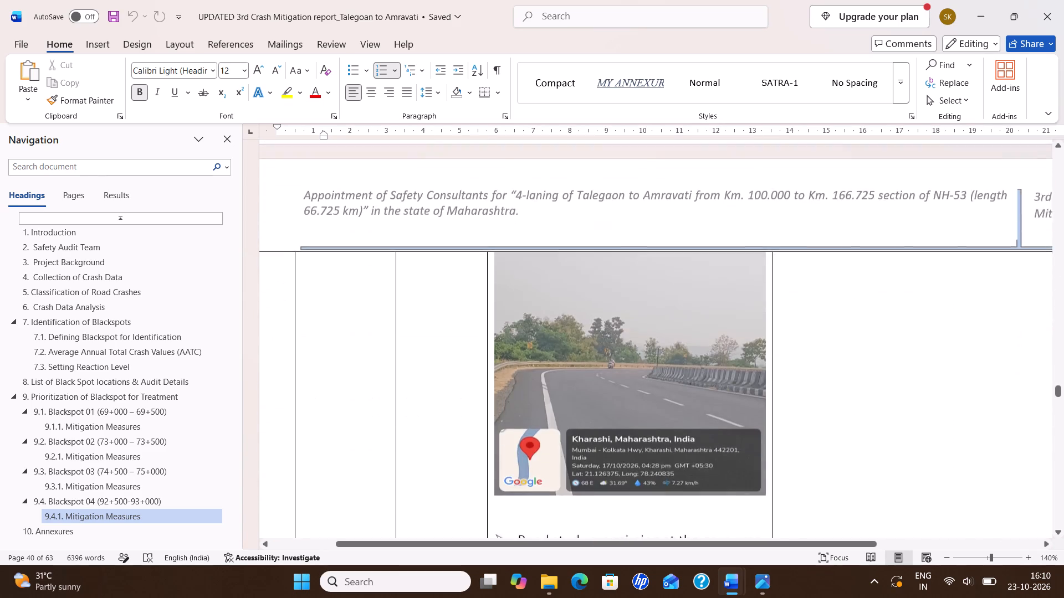
{"action": "scroll", "coordinate": [620, 322], "scroll_direction": "down", "scroll_amount": 17}
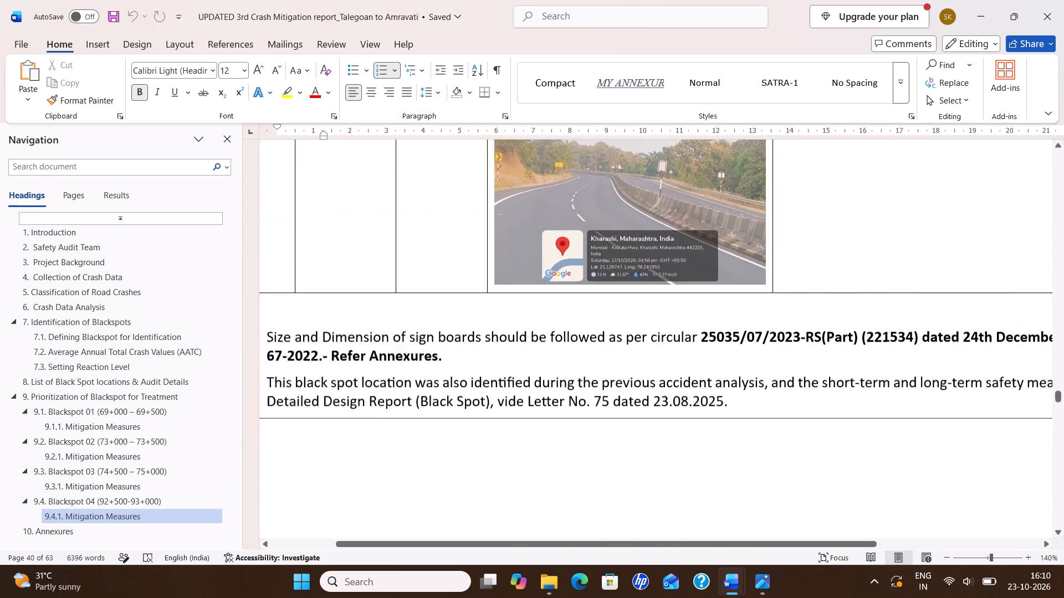
{"action": "scroll", "coordinate": [651, 333], "scroll_direction": "down", "scroll_amount": 6}
{"action": "scroll", "coordinate": [649, 317], "scroll_direction": "up", "scroll_amount": 10}
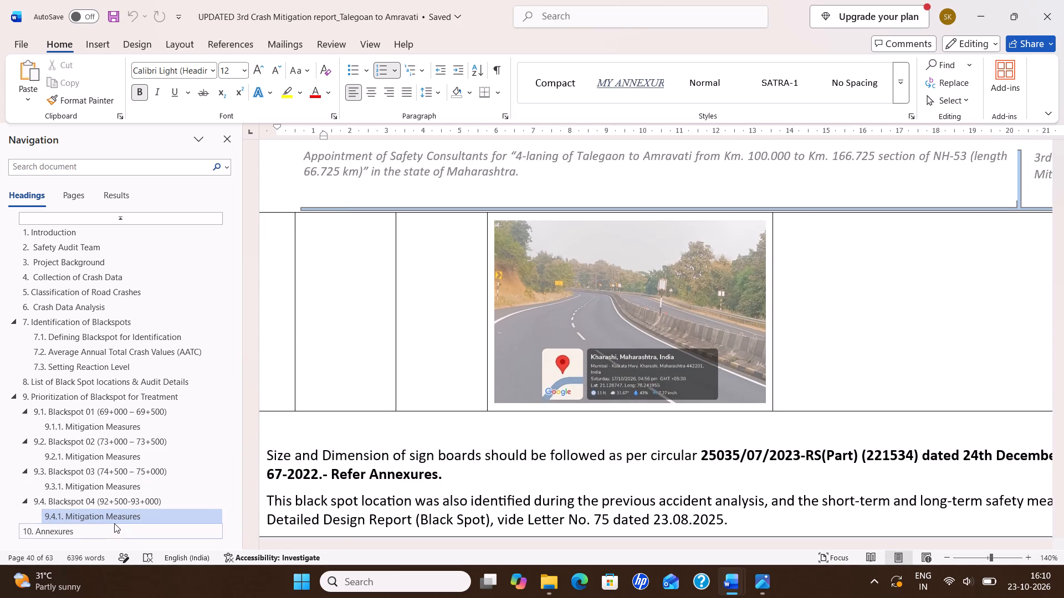
Review section 9.4 Blackspot 04 and the missing sign board, Curve & Chevron and MBCB height entries in its 9.4.1 Mitigation Measures table.
{"action": "left_click", "coordinate": [112, 506]}
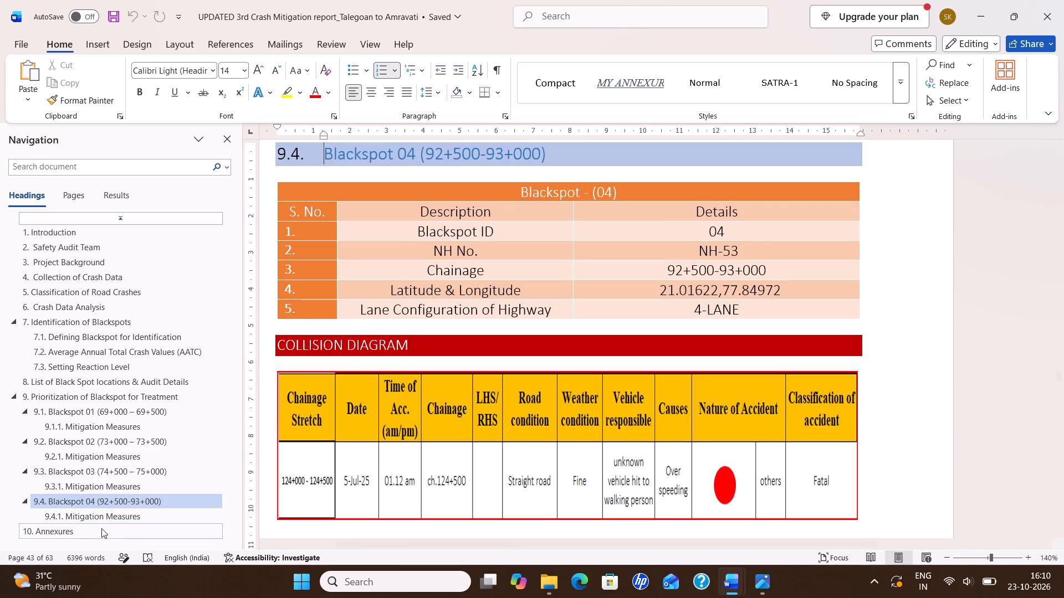
{"action": "left_click", "coordinate": [89, 515]}
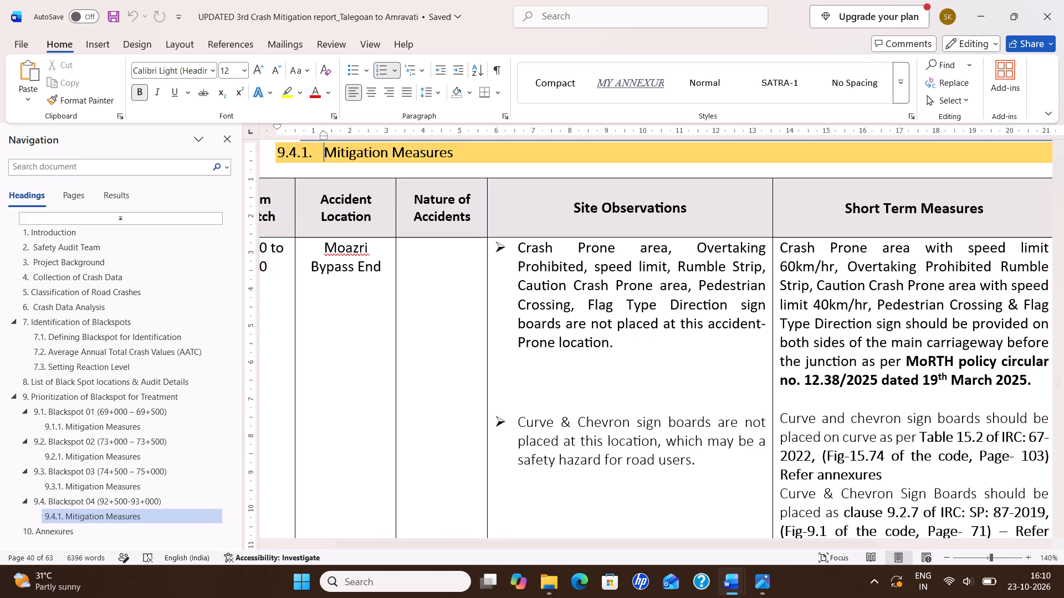
{"action": "left_click_drag", "start_coordinate": [694, 286], "coordinate": [696, 286]}
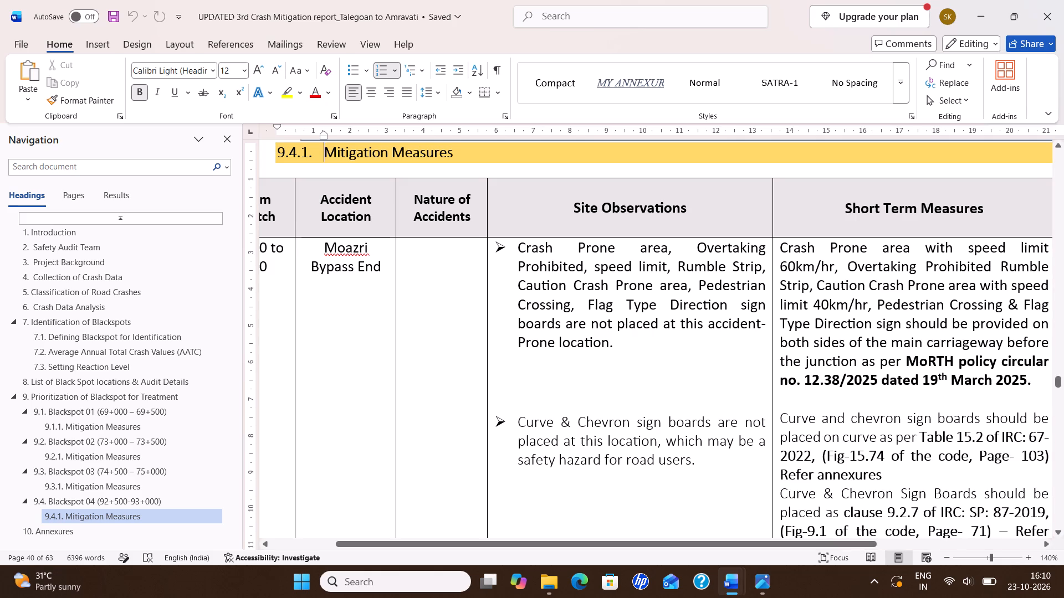
{"action": "left_click_drag", "start_coordinate": [696, 286], "coordinate": [747, 306]}
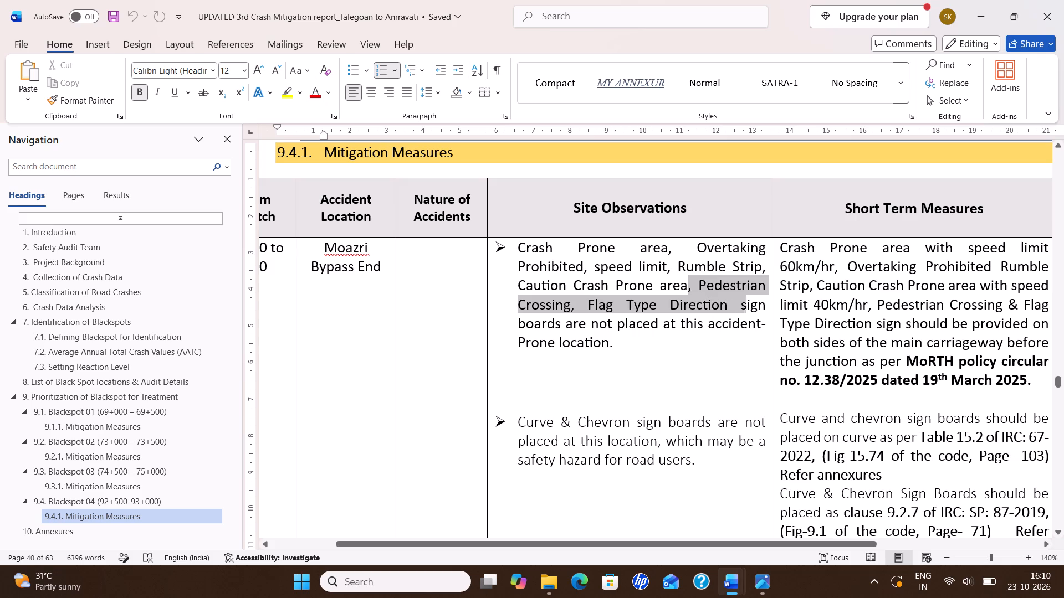
{"action": "left_click_drag", "start_coordinate": [747, 306], "coordinate": [750, 306]}
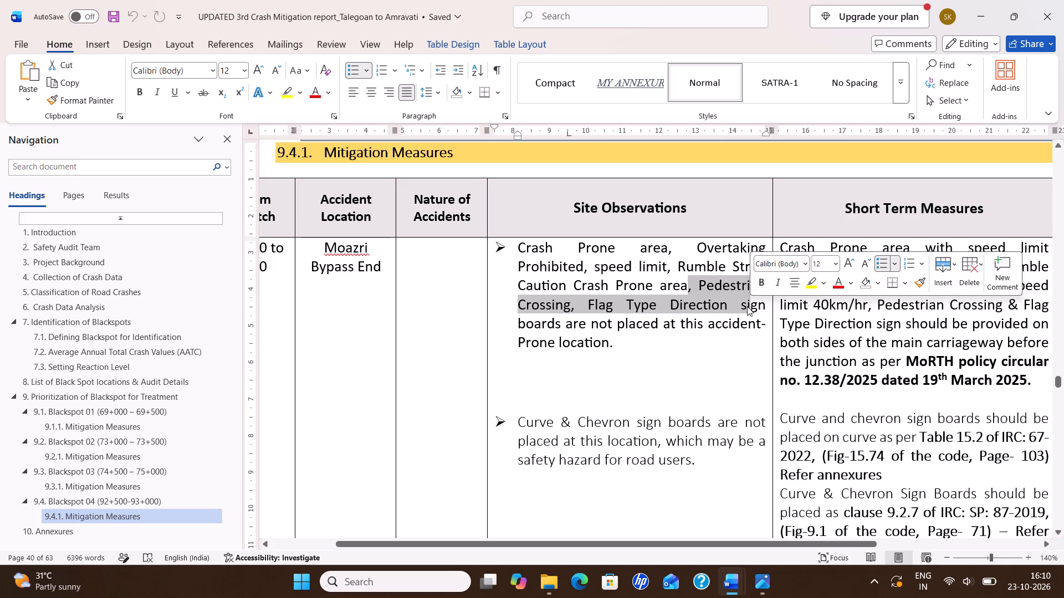
{"action": "scroll", "coordinate": [637, 405], "scroll_direction": "down", "scroll_amount": 14}
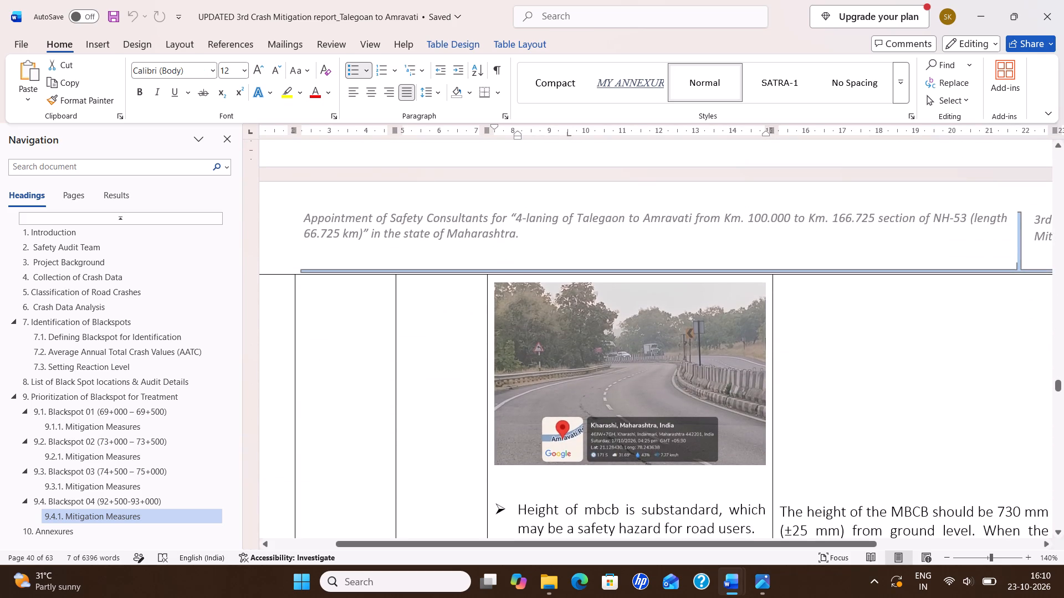
{"action": "scroll", "coordinate": [663, 363], "scroll_direction": "down", "scroll_amount": 3}
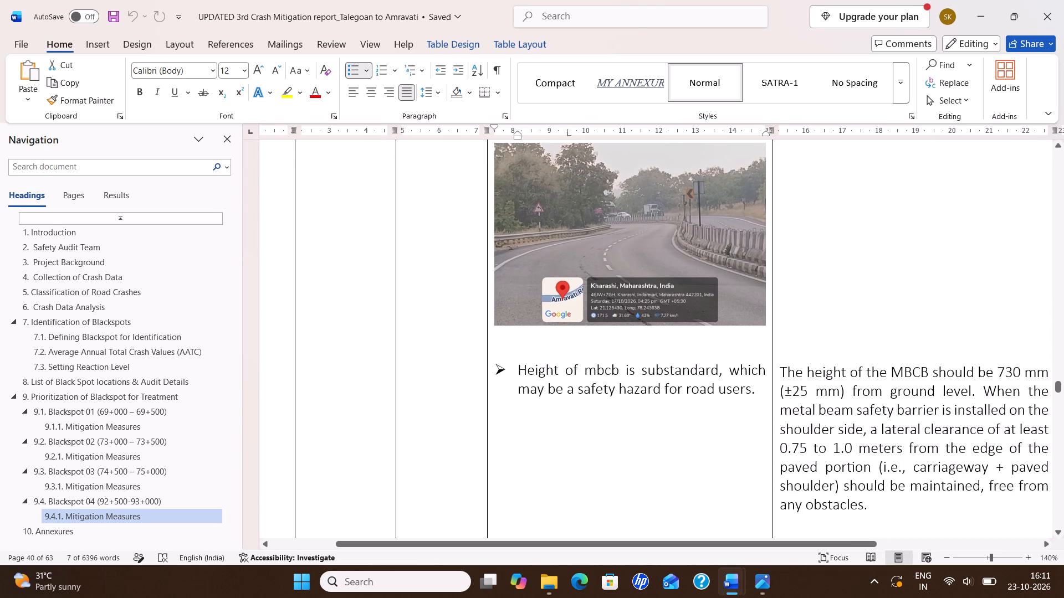
{"action": "scroll", "coordinate": [534, 369], "scroll_direction": "down", "scroll_amount": 8}
{"action": "scroll", "coordinate": [753, 365], "scroll_direction": "up", "scroll_amount": 4}
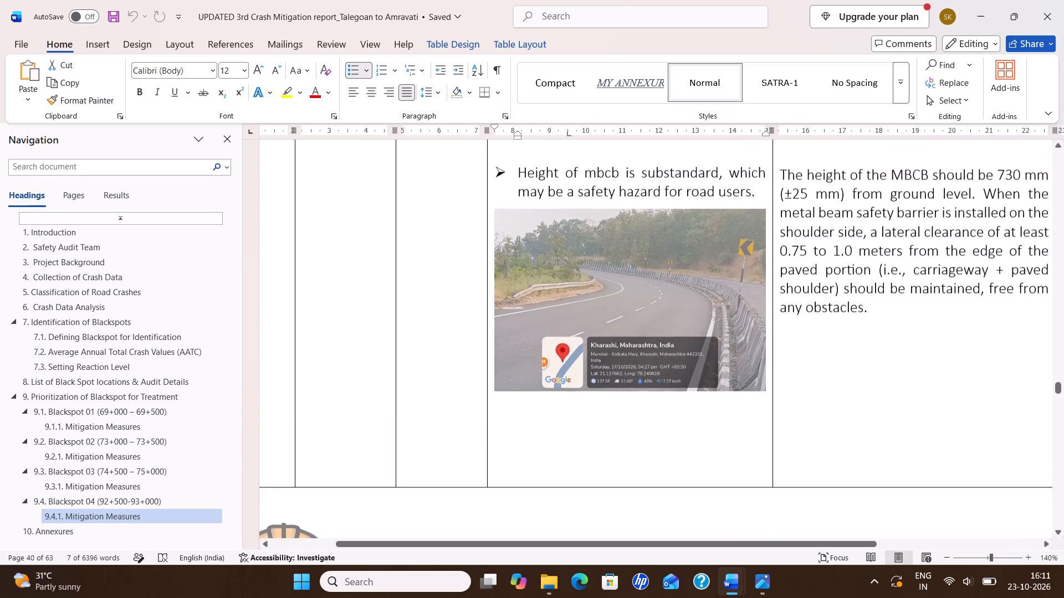
Examine the gore area road studs and MBCB along the curve entries in section 9.4.1, through the closing sign board notes.
{"action": "scroll", "coordinate": [744, 364], "scroll_direction": "down", "scroll_amount": 14}
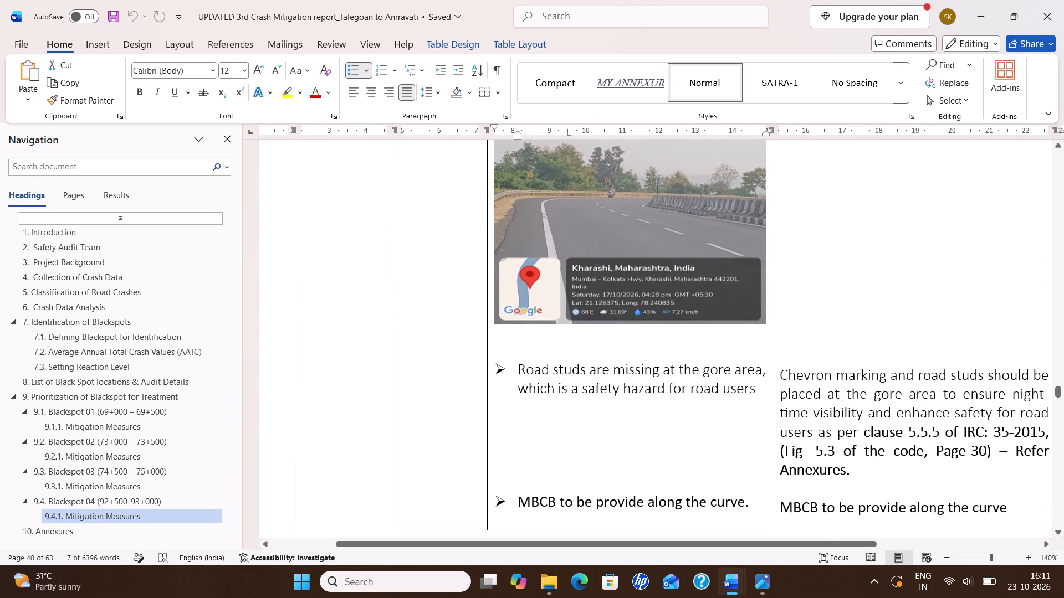
{"action": "scroll", "coordinate": [677, 319], "scroll_direction": "down", "scroll_amount": 5}
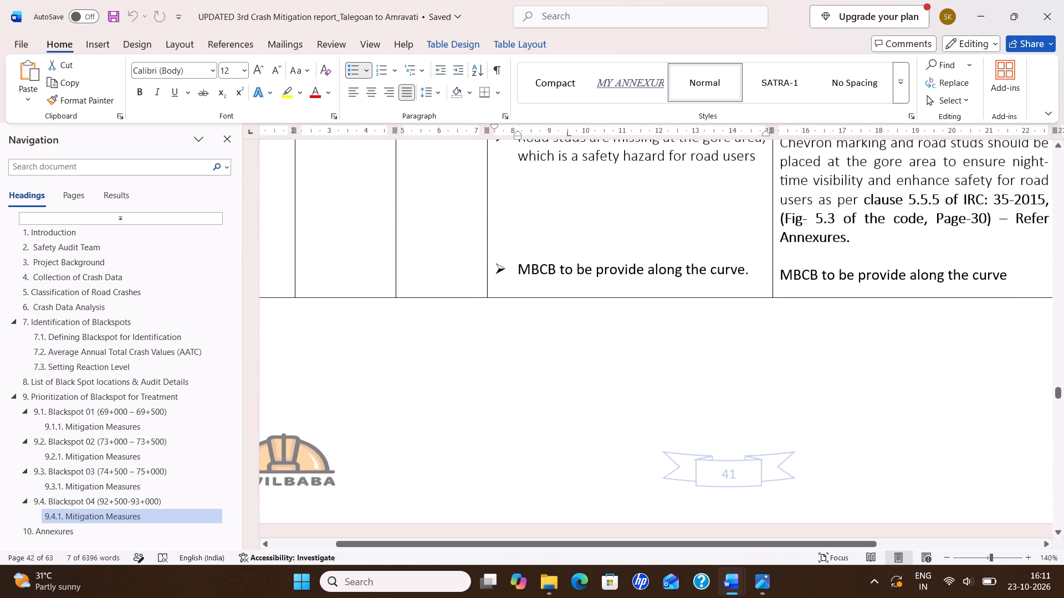
{"action": "scroll", "coordinate": [683, 353], "scroll_direction": "down", "scroll_amount": 2}
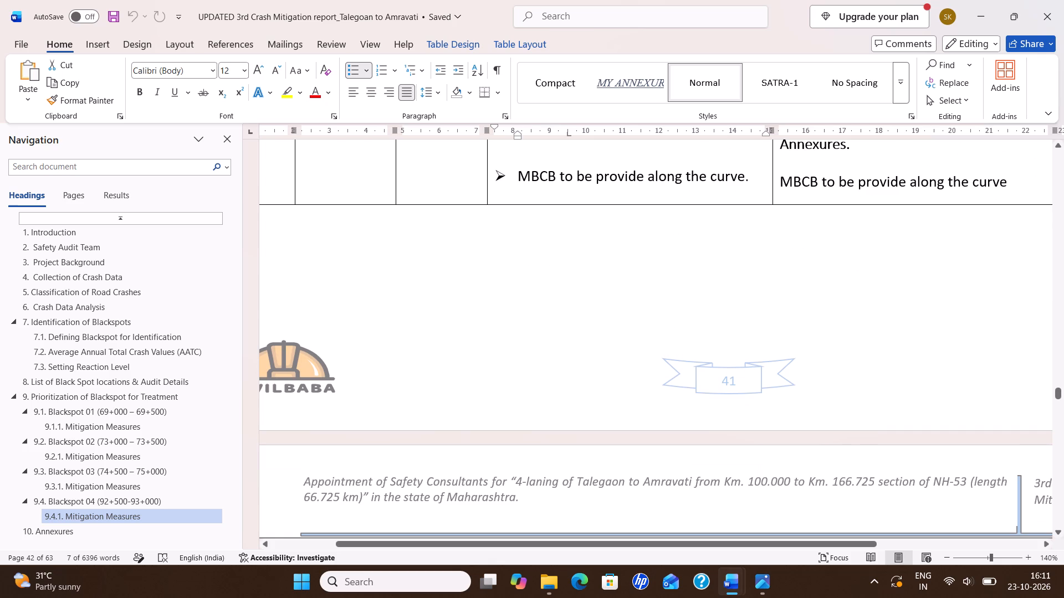
{"action": "scroll", "coordinate": [710, 208], "scroll_direction": "up", "scroll_amount": 7}
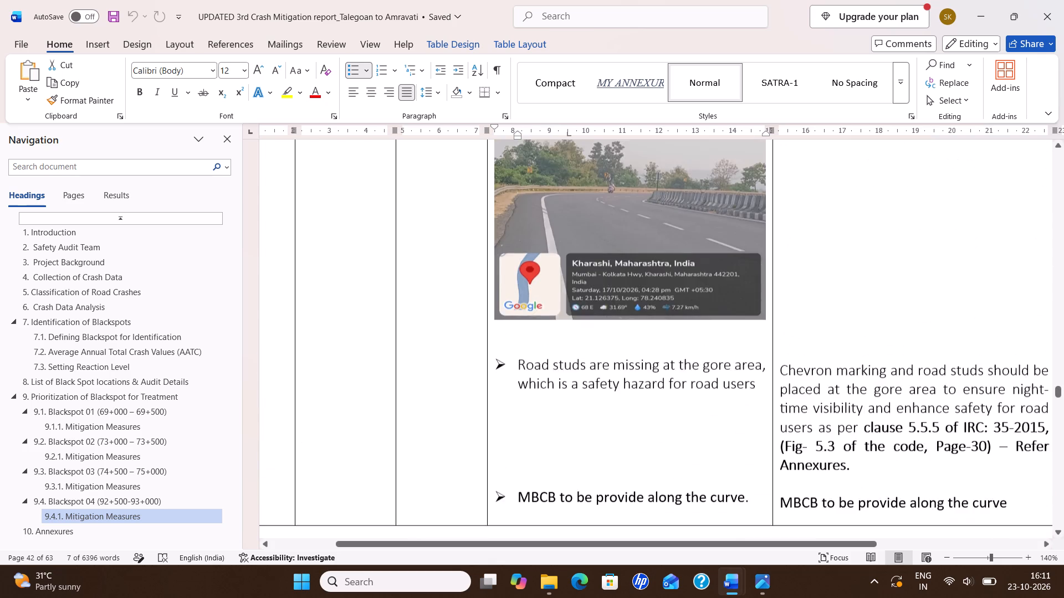
{"action": "scroll", "coordinate": [688, 249], "scroll_direction": "up", "scroll_amount": 5}
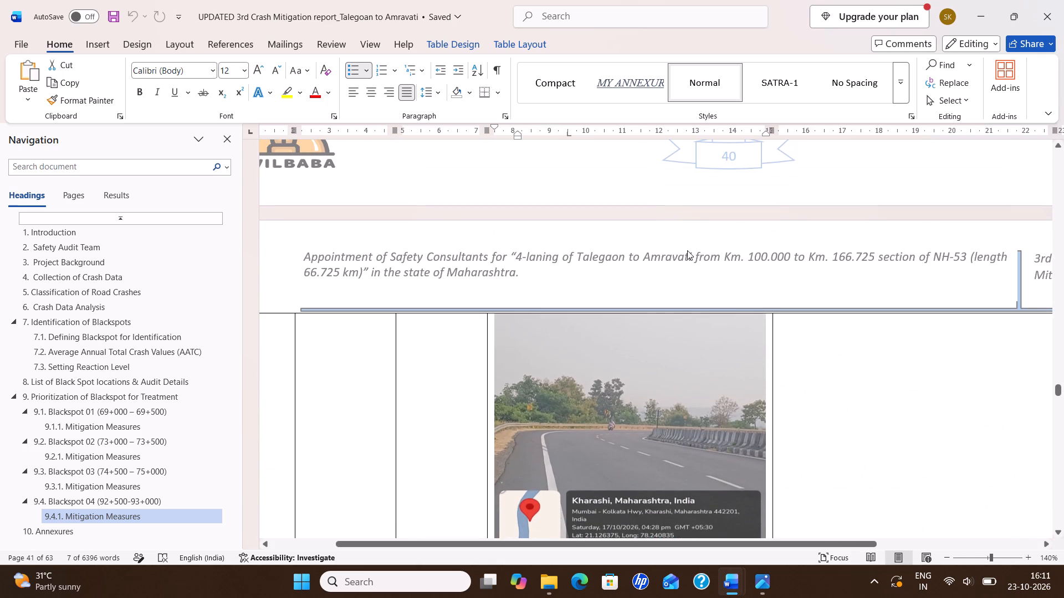
{"action": "scroll", "coordinate": [686, 250], "scroll_direction": "down", "scroll_amount": 9}
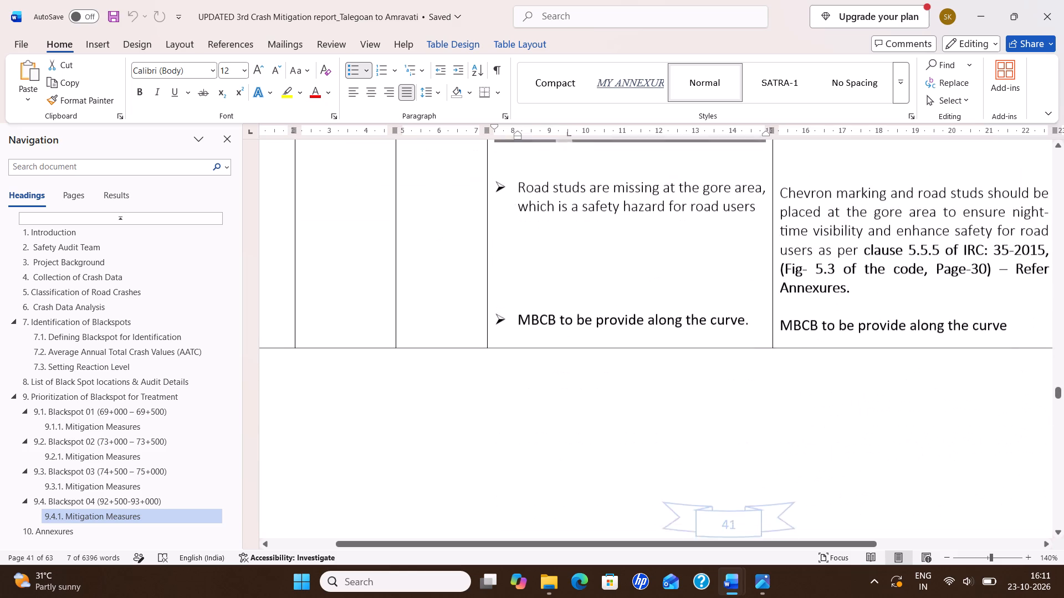
{"action": "scroll", "coordinate": [665, 251], "scroll_direction": "down", "scroll_amount": 11}
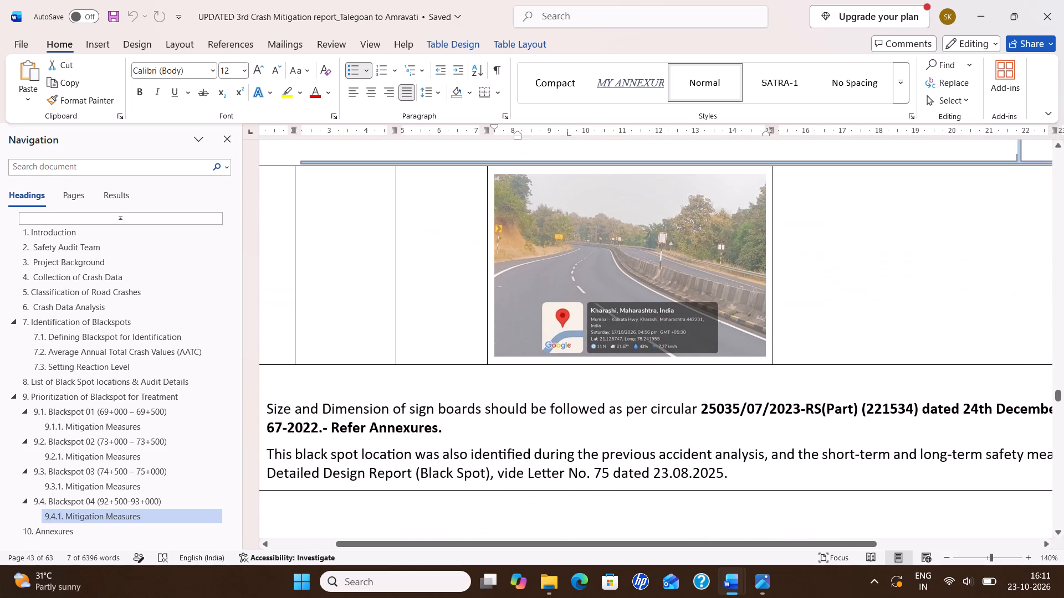
{"action": "scroll", "coordinate": [665, 250], "scroll_direction": "up", "scroll_amount": 7}
{"action": "scroll", "coordinate": [657, 256], "scroll_direction": "down", "scroll_amount": 6}
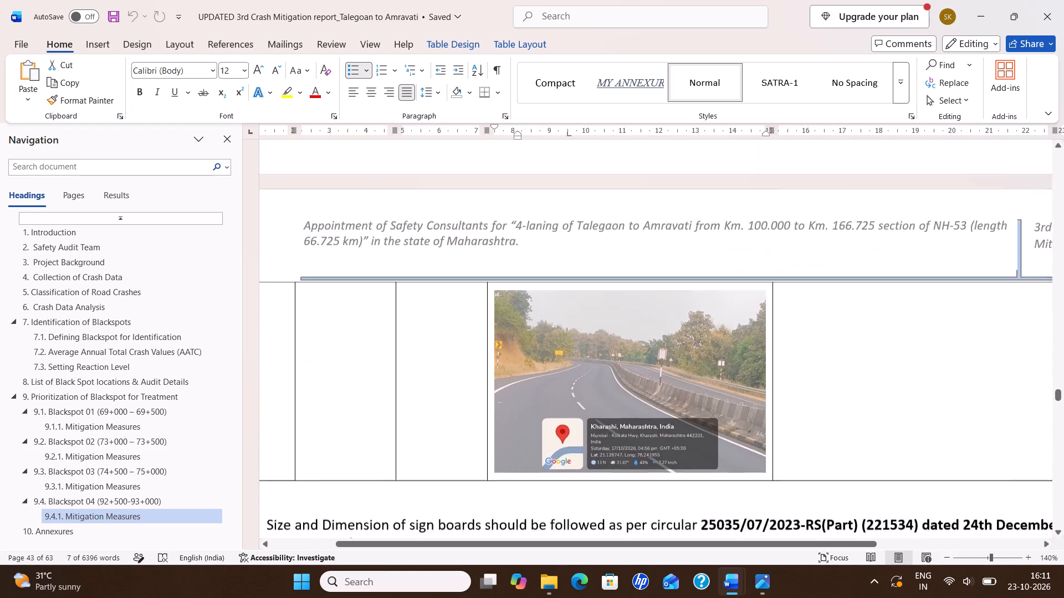
{"action": "scroll", "coordinate": [648, 257], "scroll_direction": "down", "scroll_amount": 2}
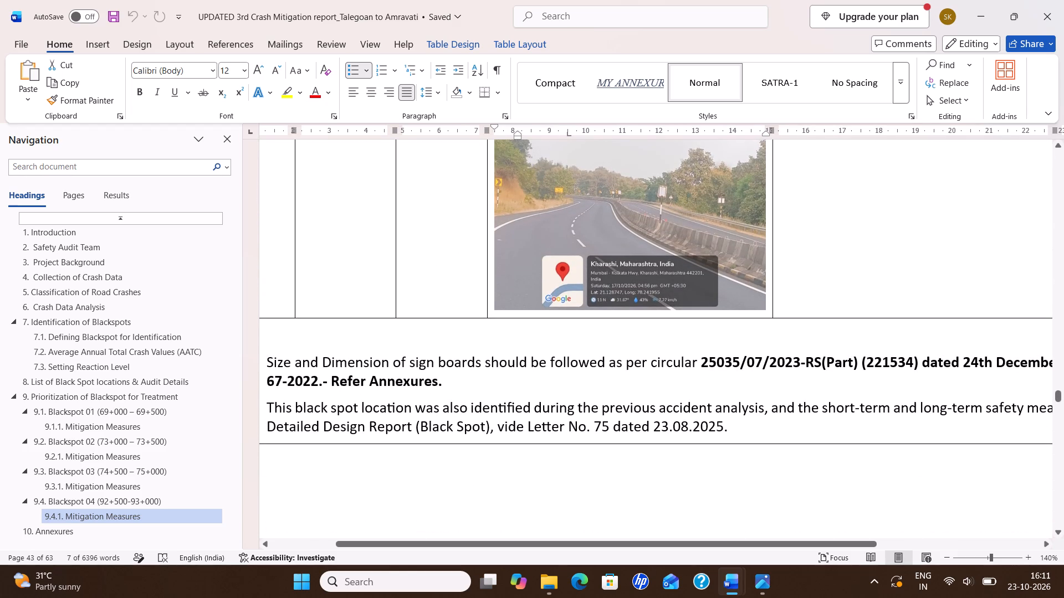
{"action": "scroll", "coordinate": [576, 256], "scroll_direction": "up", "scroll_amount": 15}
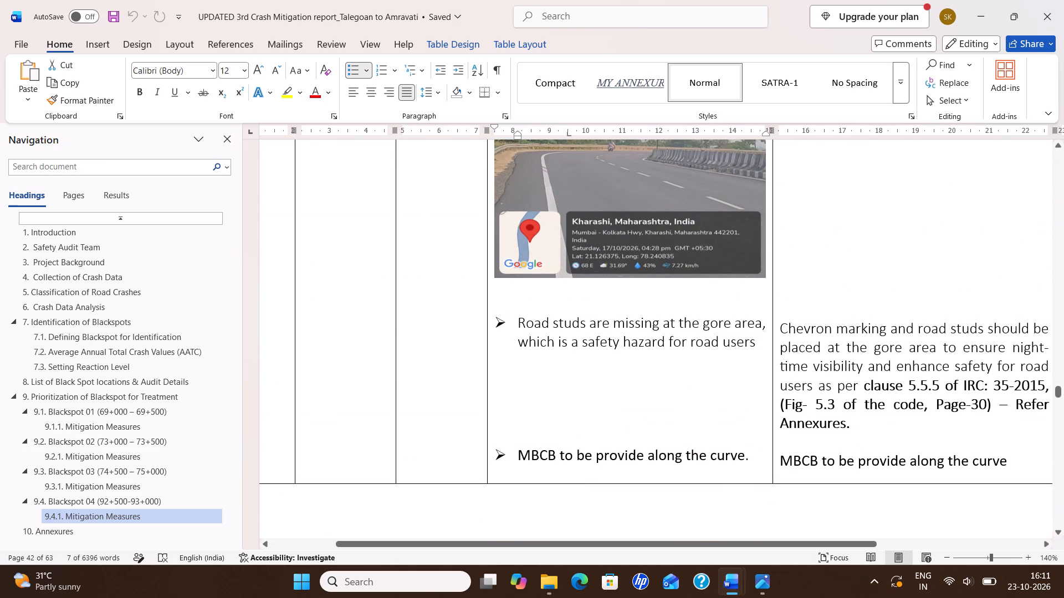
{"action": "scroll", "coordinate": [760, 410], "scroll_direction": "down", "scroll_amount": 6}
{"action": "scroll", "coordinate": [878, 280], "scroll_direction": "down", "scroll_amount": 4}
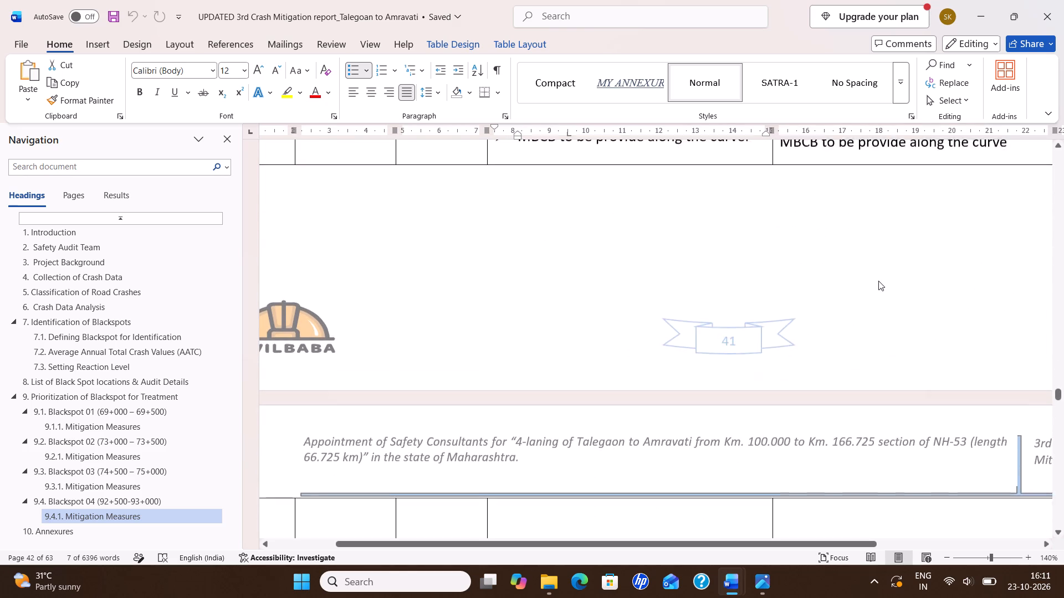
{"action": "scroll", "coordinate": [878, 281], "scroll_direction": "down", "scroll_amount": 7}
{"action": "scroll", "coordinate": [698, 378], "scroll_direction": "up", "scroll_amount": 5}
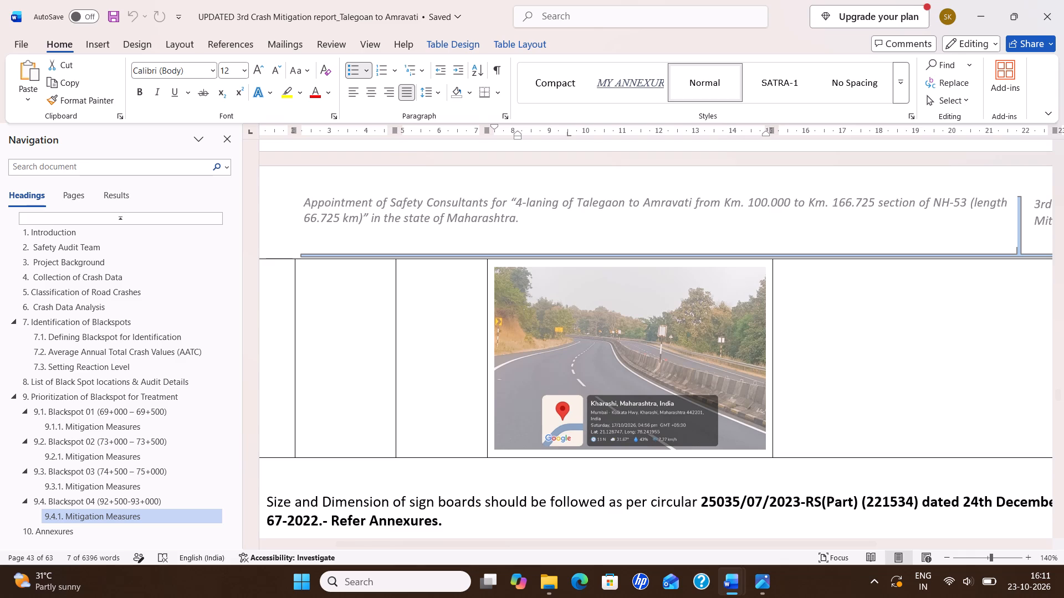
Examine the geotagged Kharashi curve photos around the MBCB height observation in section 9.4.1 in close-up.
{"action": "scroll", "coordinate": [643, 389], "scroll_direction": "up", "scroll_amount": 2}
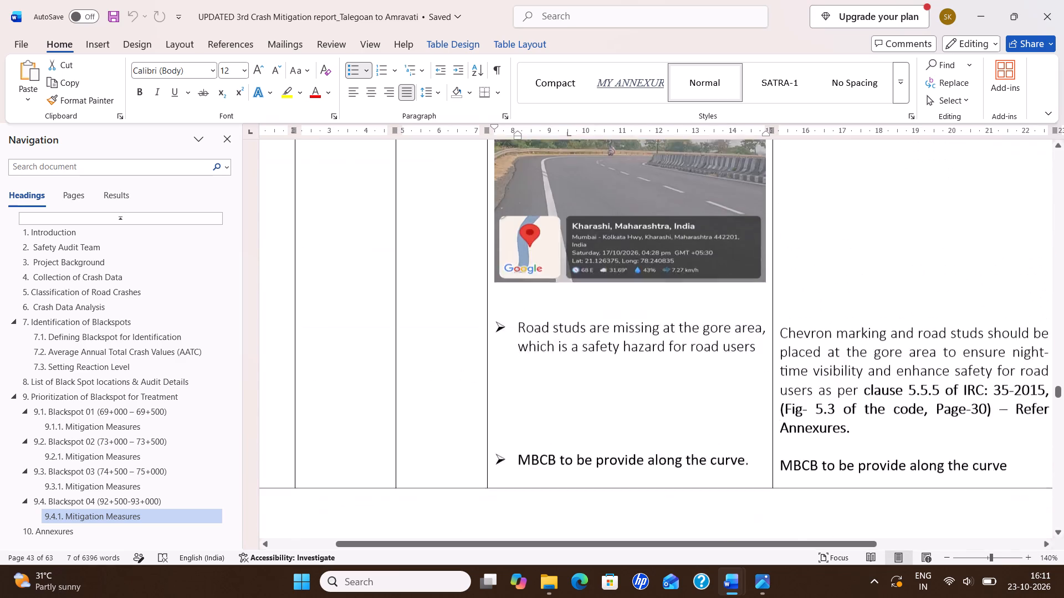
{"action": "scroll", "coordinate": [643, 389], "scroll_direction": "up", "scroll_amount": 4}
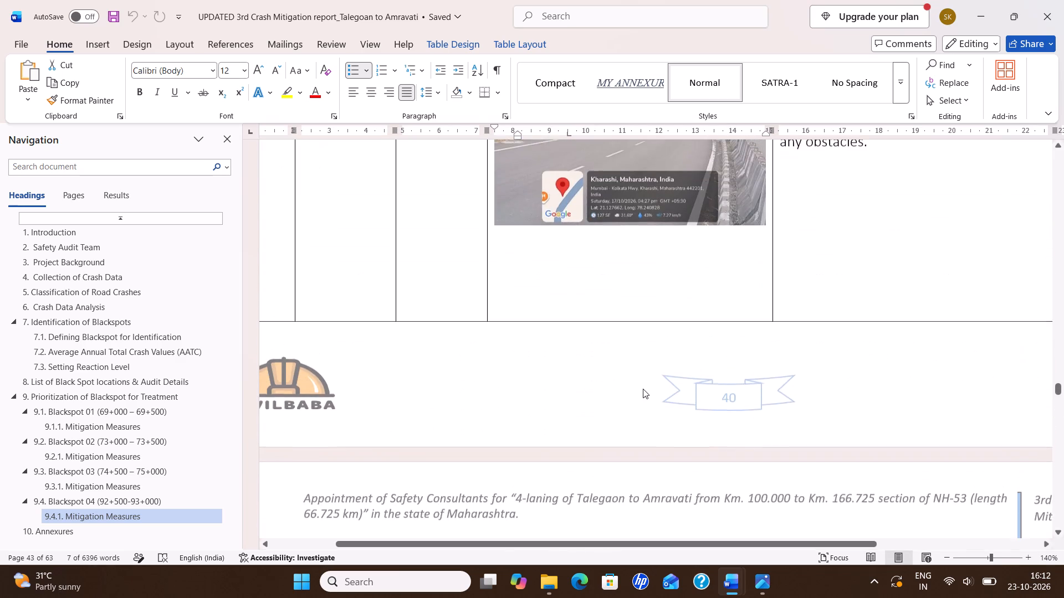
{"action": "scroll", "coordinate": [643, 389], "scroll_direction": "up", "scroll_amount": 1}
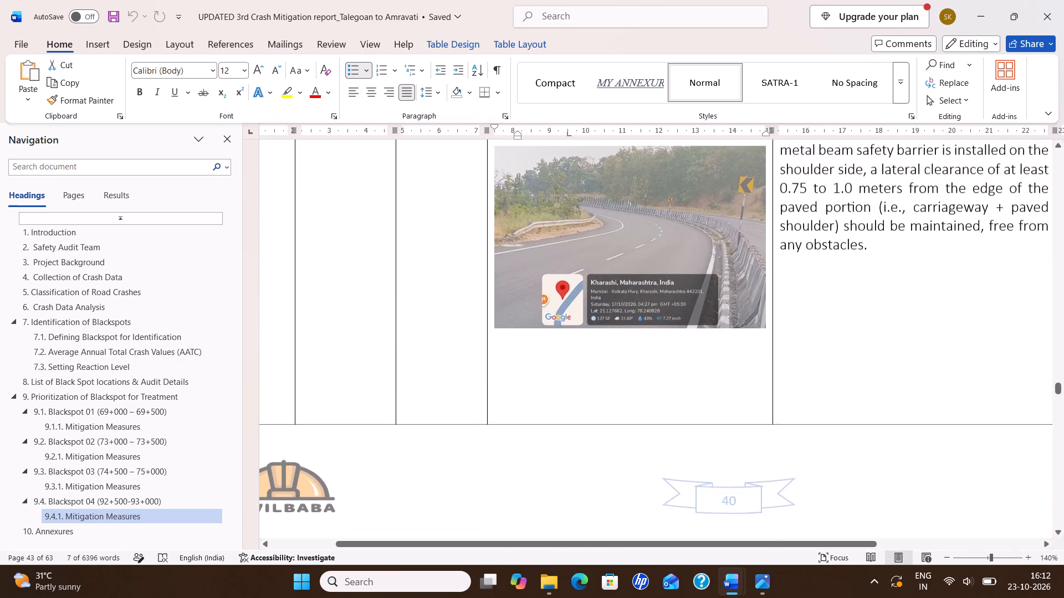
{"action": "scroll", "coordinate": [643, 389], "scroll_direction": "up", "scroll_amount": 11, "text": "ctrl"}
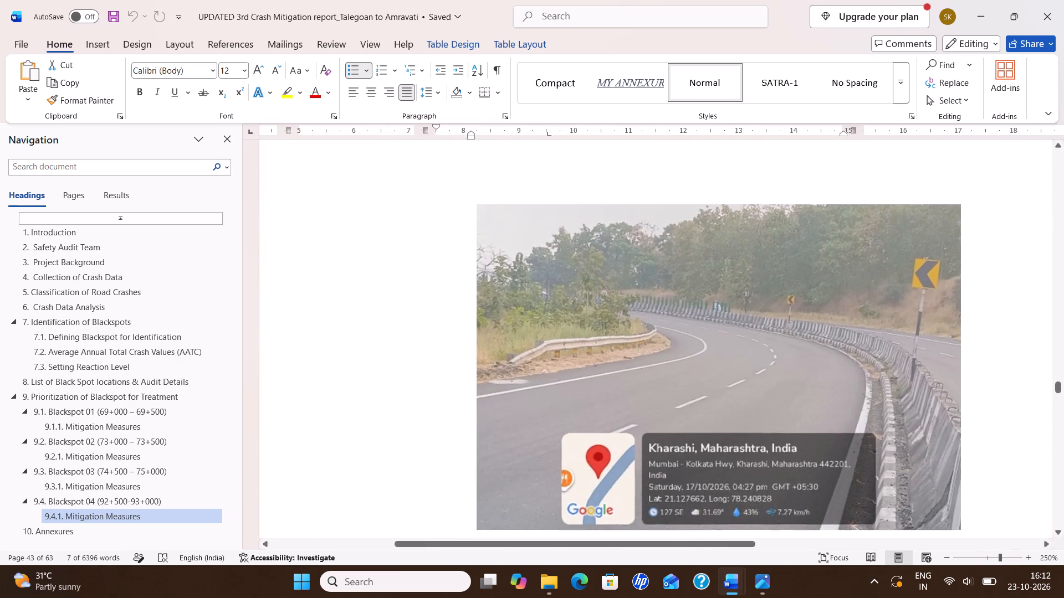
{"action": "scroll", "coordinate": [643, 389], "scroll_direction": "up", "scroll_amount": 5, "text": "ctrl"}
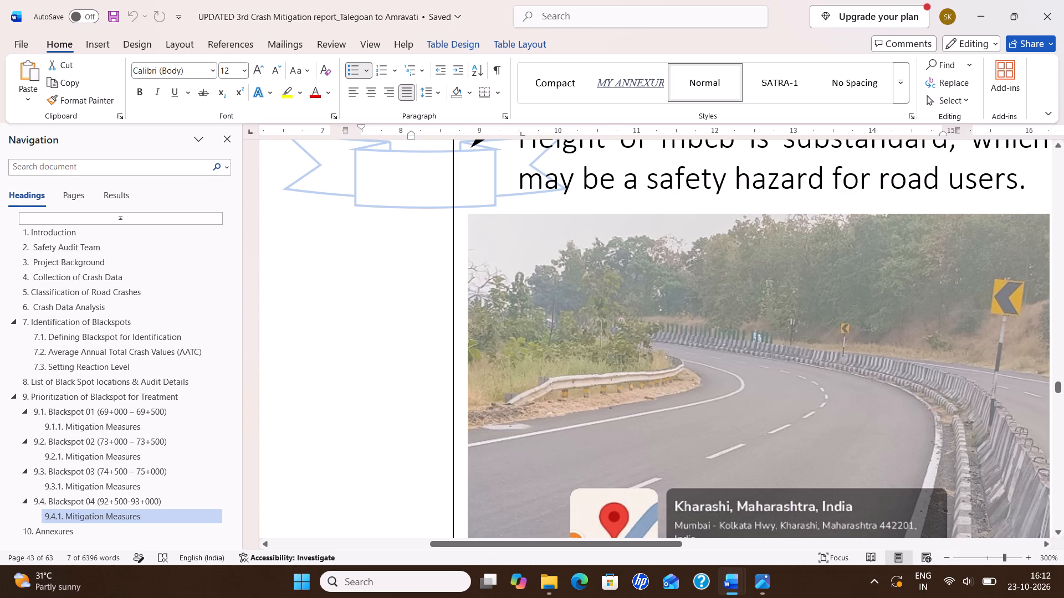
{"action": "scroll", "coordinate": [580, 415], "scroll_direction": "down", "scroll_amount": 2, "text": "ctrl"}
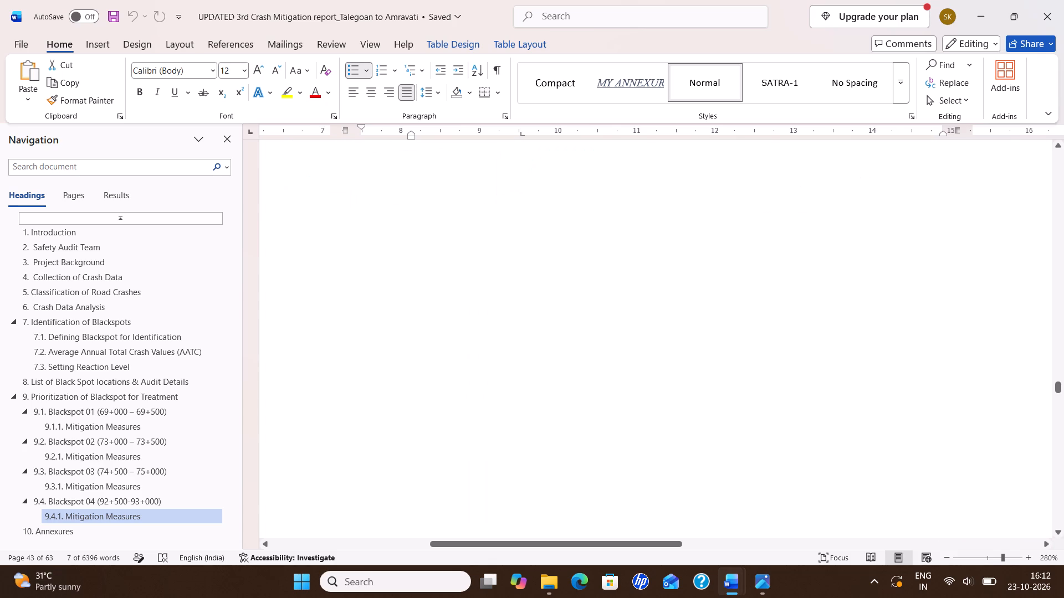
{"action": "scroll", "coordinate": [580, 415], "scroll_direction": "down", "scroll_amount": 1, "text": "ctrl"}
{"action": "scroll", "coordinate": [623, 359], "scroll_direction": "down", "scroll_amount": 4, "text": "ctrl"}
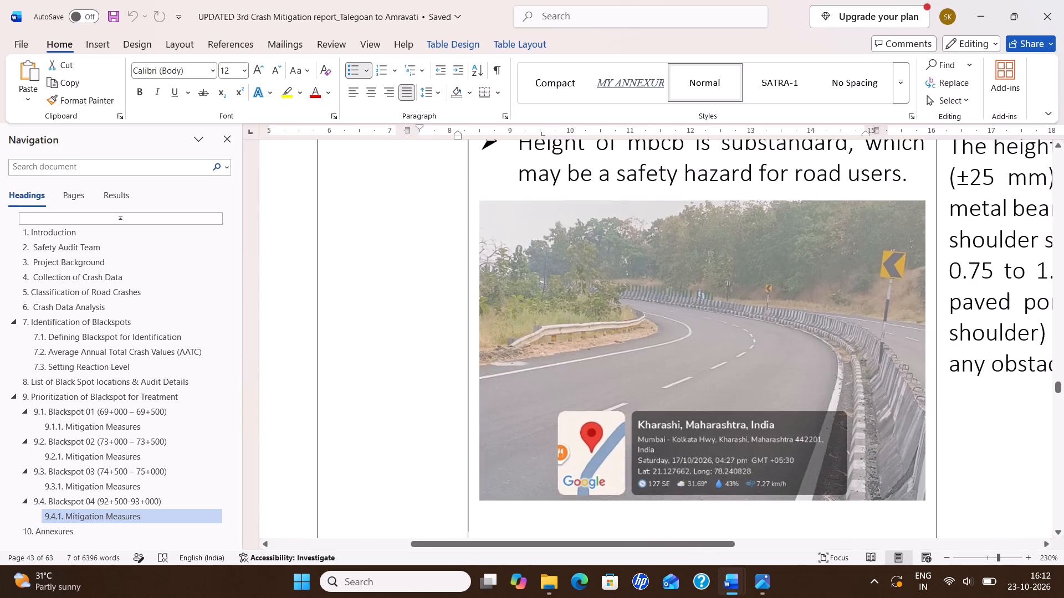
{"action": "scroll", "coordinate": [607, 329], "scroll_direction": "down", "scroll_amount": 3}
{"action": "scroll", "coordinate": [625, 374], "scroll_direction": "up", "scroll_amount": 7}
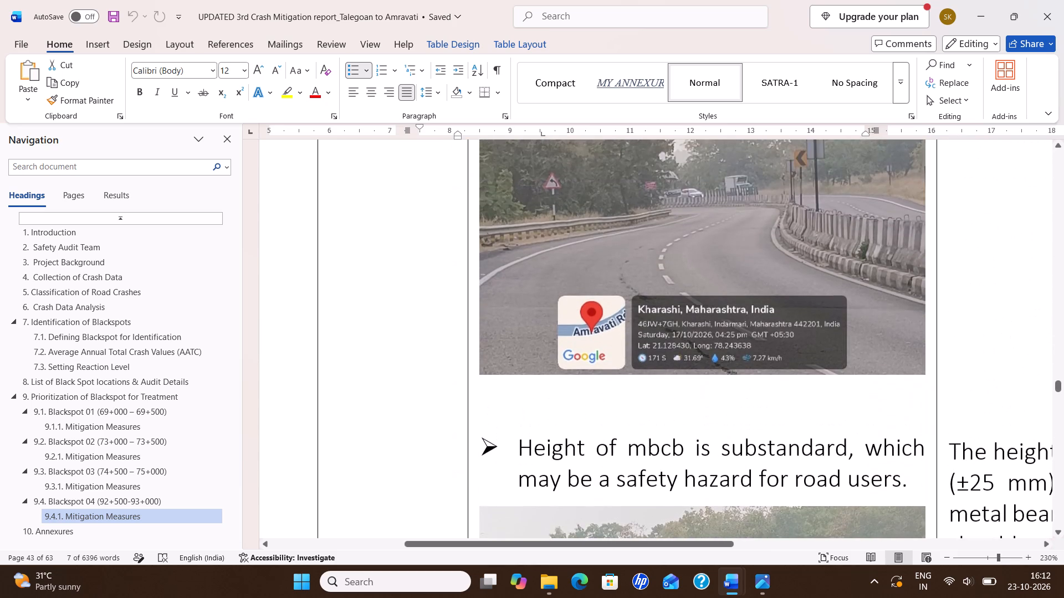
{"action": "scroll", "coordinate": [606, 363], "scroll_direction": "down", "scroll_amount": 3, "text": "ctrl"}
Review section 9.1 Blackspot 01 (69+000 – 69+500) and the petrol pump and wrong-side movement entries in 9.1.1 Mitigation Measures.
{"action": "left_click", "coordinate": [75, 411]}
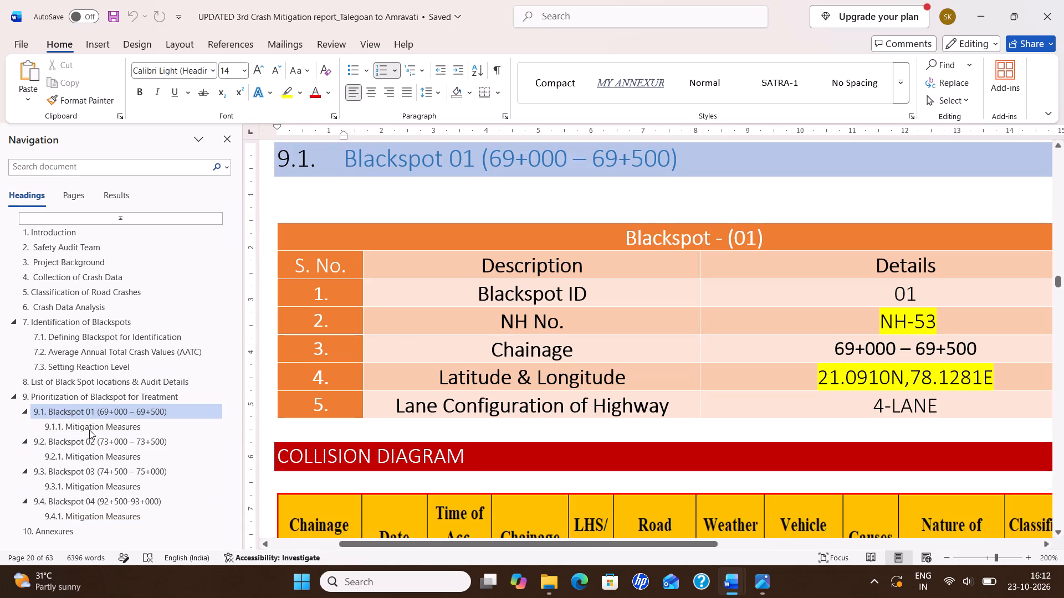
{"action": "left_click", "coordinate": [89, 430]}
{"action": "scroll", "coordinate": [725, 400], "scroll_direction": "down", "scroll_amount": 4}
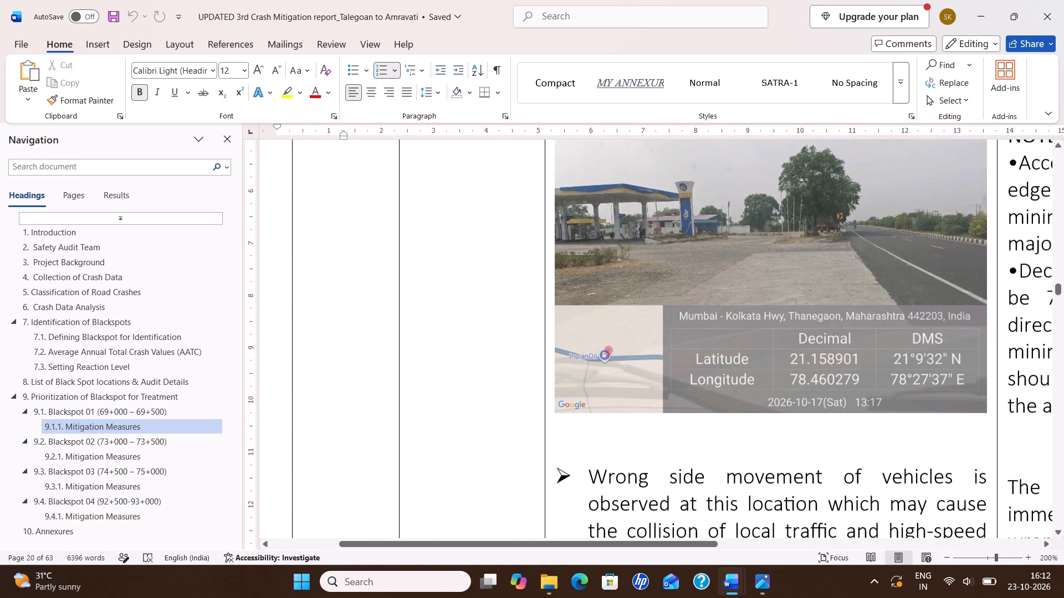
{"action": "scroll", "coordinate": [766, 372], "scroll_direction": "down", "scroll_amount": 2}
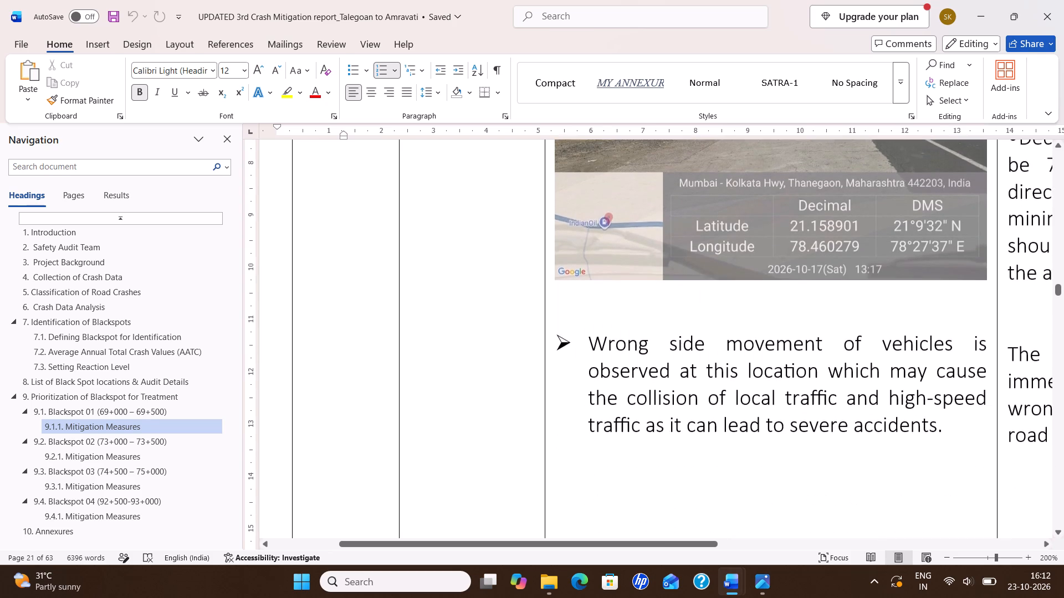
{"action": "scroll", "coordinate": [759, 344], "scroll_direction": "down", "scroll_amount": 2}
{"action": "scroll", "coordinate": [713, 319], "scroll_direction": "down", "scroll_amount": 2}
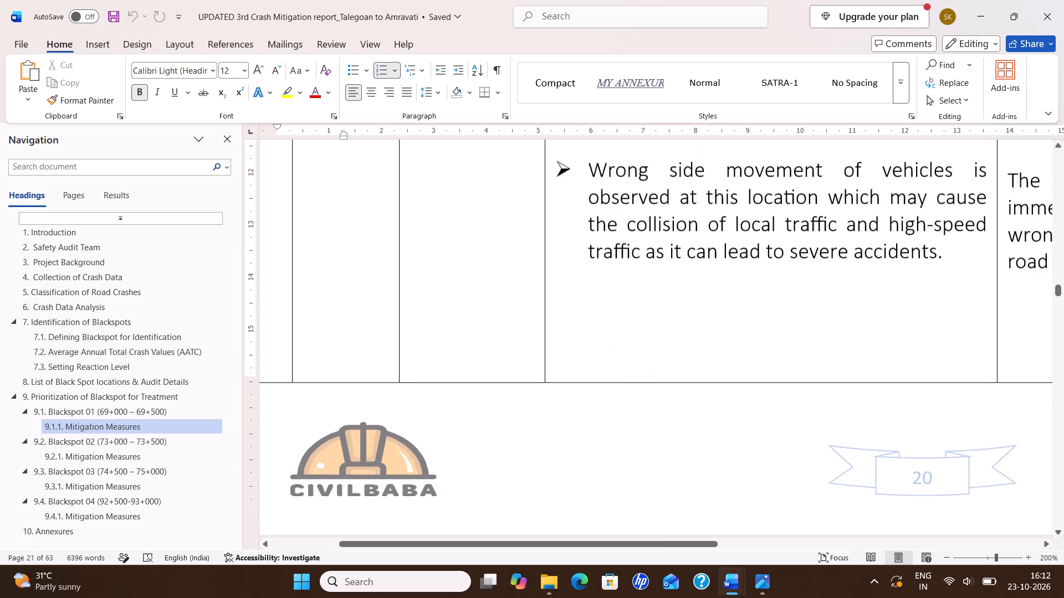
{"action": "scroll", "coordinate": [715, 321], "scroll_direction": "down", "scroll_amount": 8}
{"action": "scroll", "coordinate": [739, 346], "scroll_direction": "up", "scroll_amount": 2}
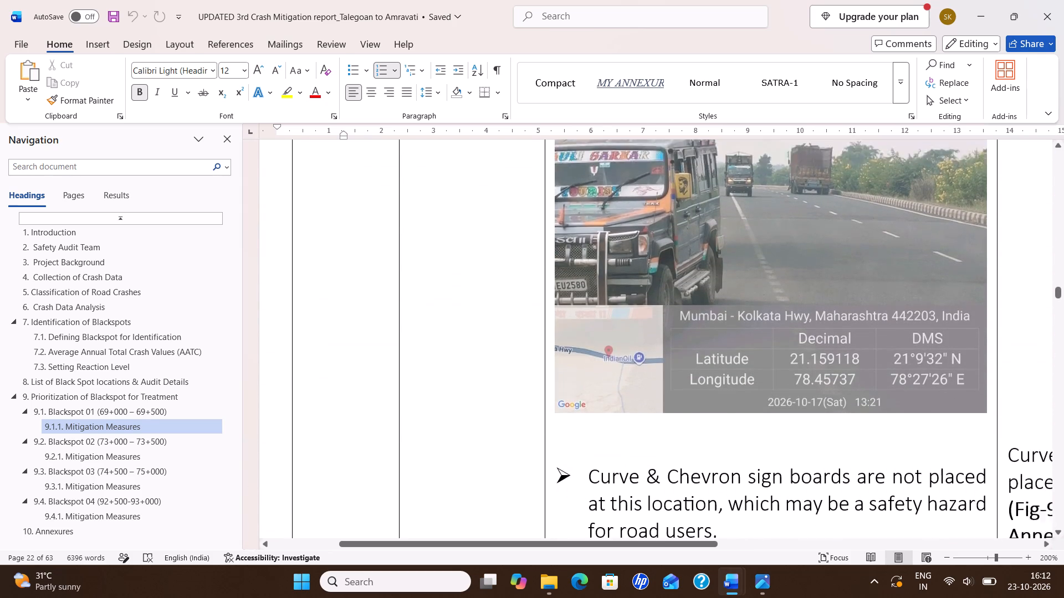
Examine in close-up the wrong-side movement photo and the Curve & Chevron sign board entry with its photo in section 9.1.1.
{"action": "scroll", "coordinate": [739, 346], "scroll_direction": "up", "scroll_amount": 2}
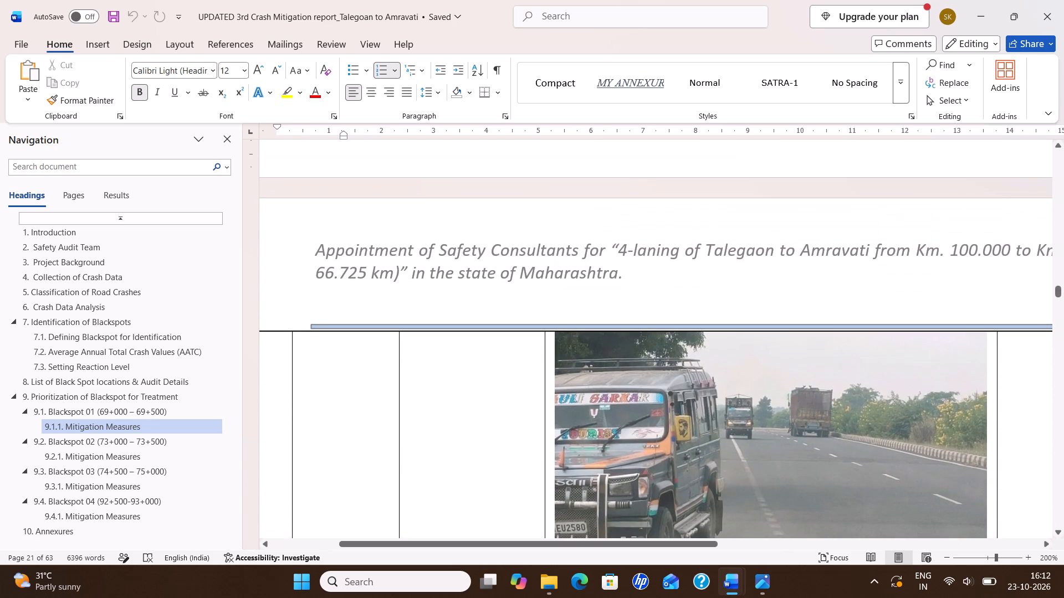
{"action": "scroll", "coordinate": [780, 434], "scroll_direction": "up", "scroll_amount": 9, "text": "ctrl"}
{"action": "scroll", "coordinate": [721, 400], "scroll_direction": "down", "scroll_amount": 2}
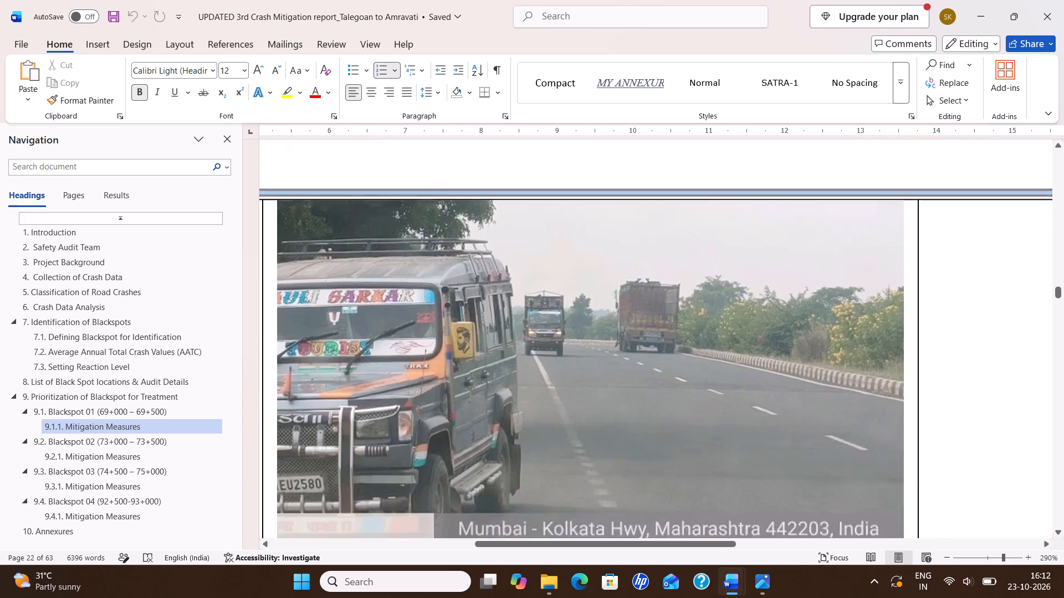
{"action": "scroll", "coordinate": [721, 400], "scroll_direction": "down", "scroll_amount": 2}
{"action": "scroll", "coordinate": [632, 355], "scroll_direction": "down", "scroll_amount": 3, "text": "ctrl"}
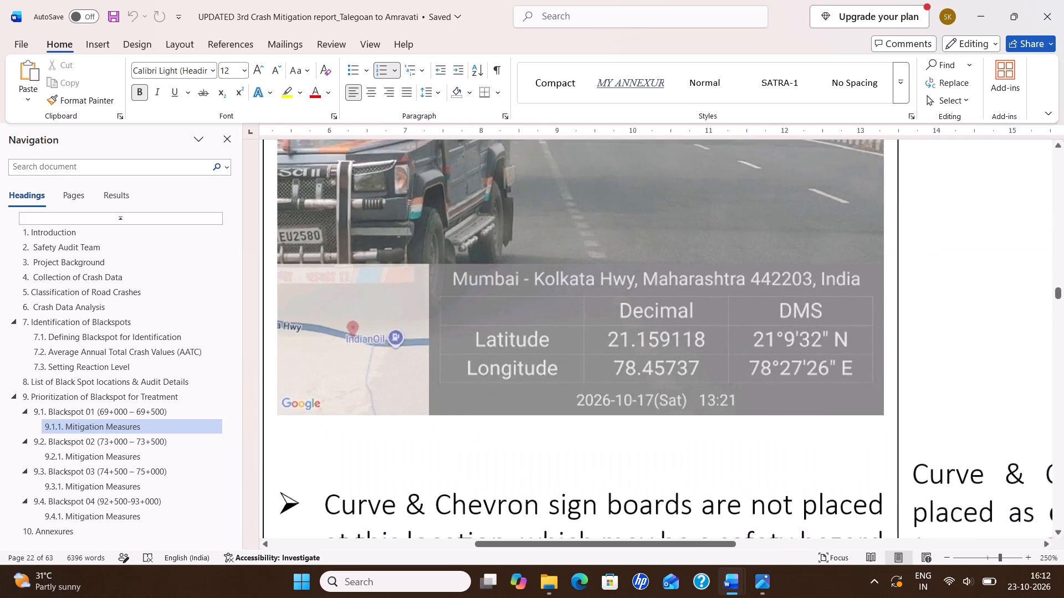
{"action": "scroll", "coordinate": [632, 355], "scroll_direction": "down", "scroll_amount": 2, "text": "ctrl"}
{"action": "scroll", "coordinate": [628, 360], "scroll_direction": "down", "scroll_amount": 4}
{"action": "scroll", "coordinate": [624, 360], "scroll_direction": "up", "scroll_amount": 5}
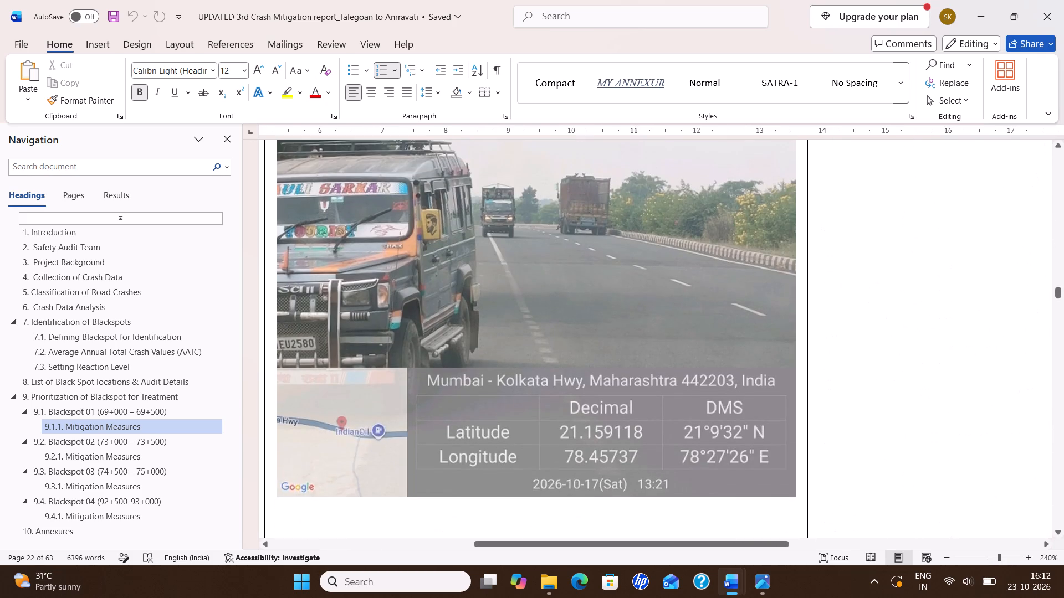
{"action": "scroll", "coordinate": [624, 360], "scroll_direction": "down", "scroll_amount": 10}
{"action": "scroll", "coordinate": [624, 360], "scroll_direction": "up", "scroll_amount": 4}
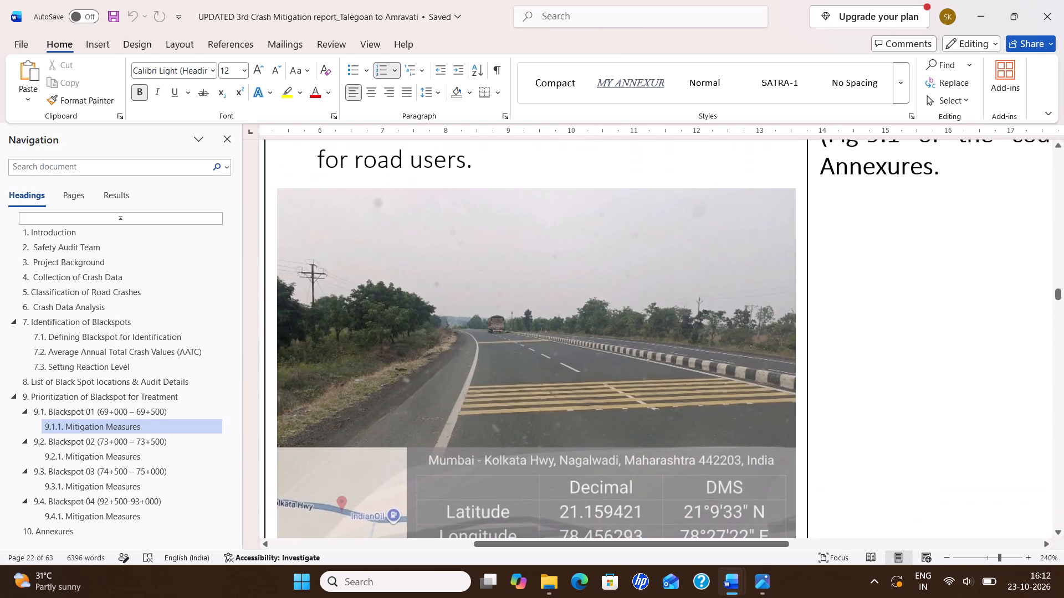
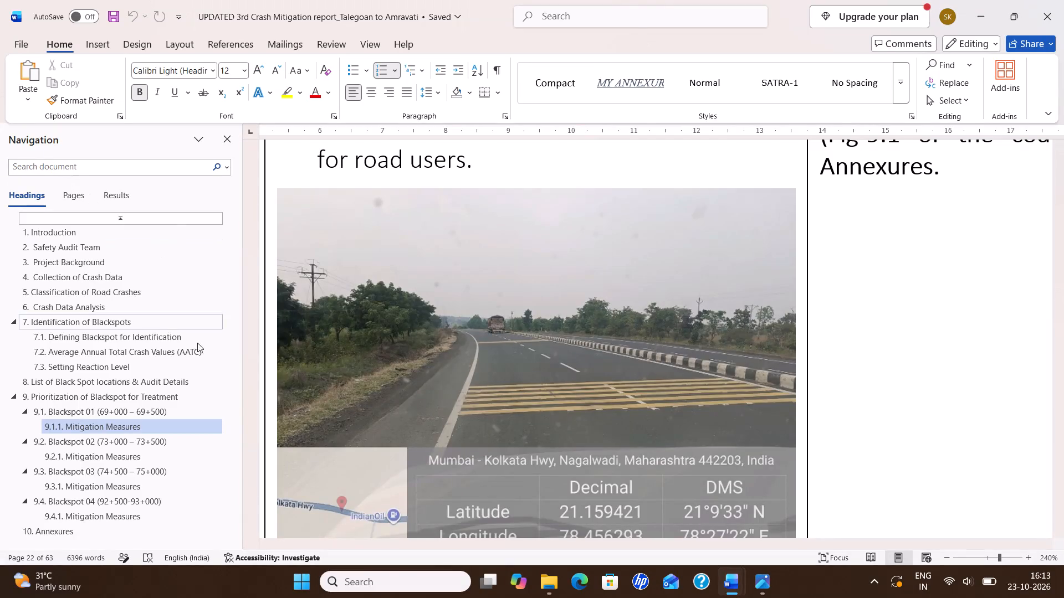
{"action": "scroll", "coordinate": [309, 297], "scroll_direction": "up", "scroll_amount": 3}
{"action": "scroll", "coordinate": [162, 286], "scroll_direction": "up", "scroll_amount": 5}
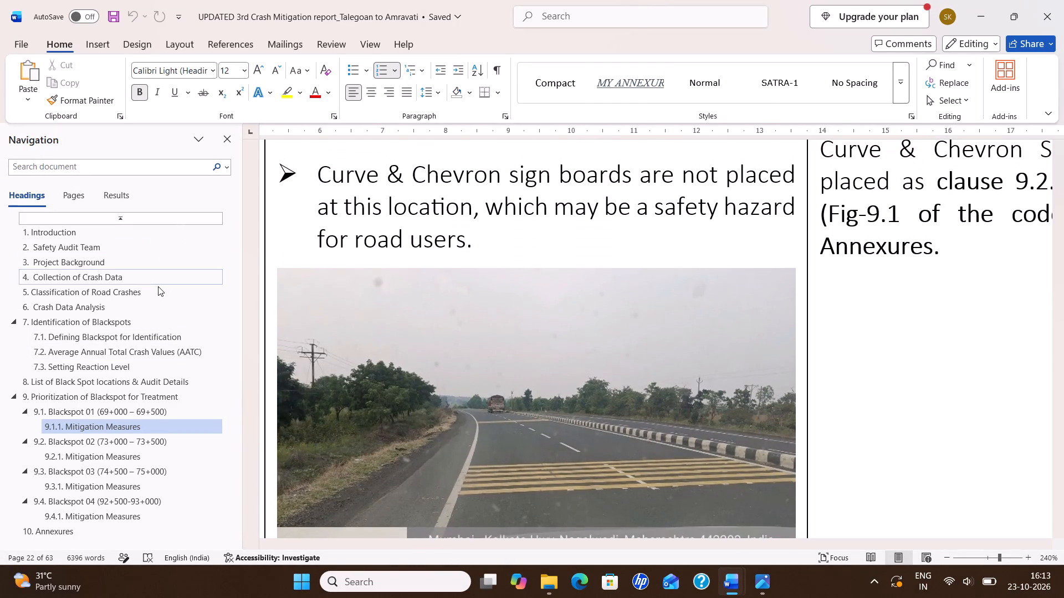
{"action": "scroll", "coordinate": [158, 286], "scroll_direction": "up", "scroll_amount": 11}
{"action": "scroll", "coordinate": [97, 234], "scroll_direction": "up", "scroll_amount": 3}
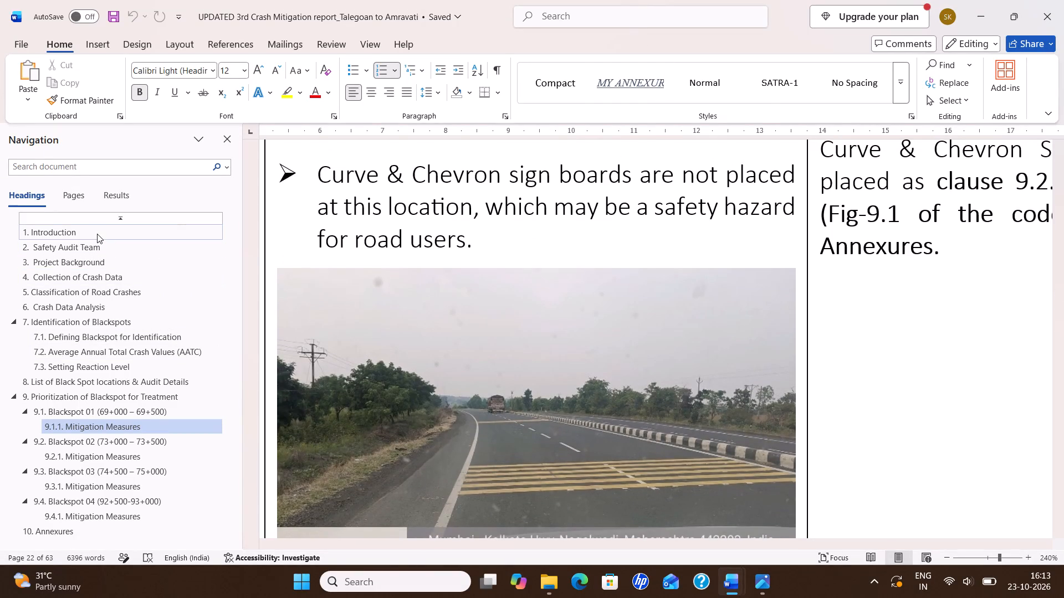
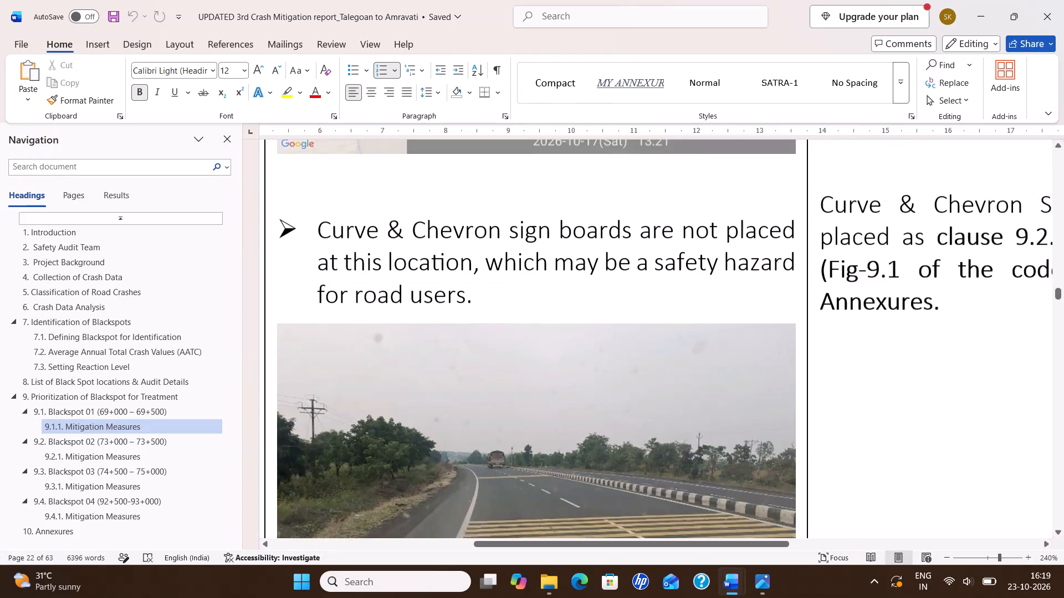
Delete the Warkhed T Point entry from the Accident Location cell in the 9.1.1 Mitigation Measures table.
{"action": "scroll", "coordinate": [581, 389], "scroll_direction": "down", "scroll_amount": 9, "text": "ctrl"}
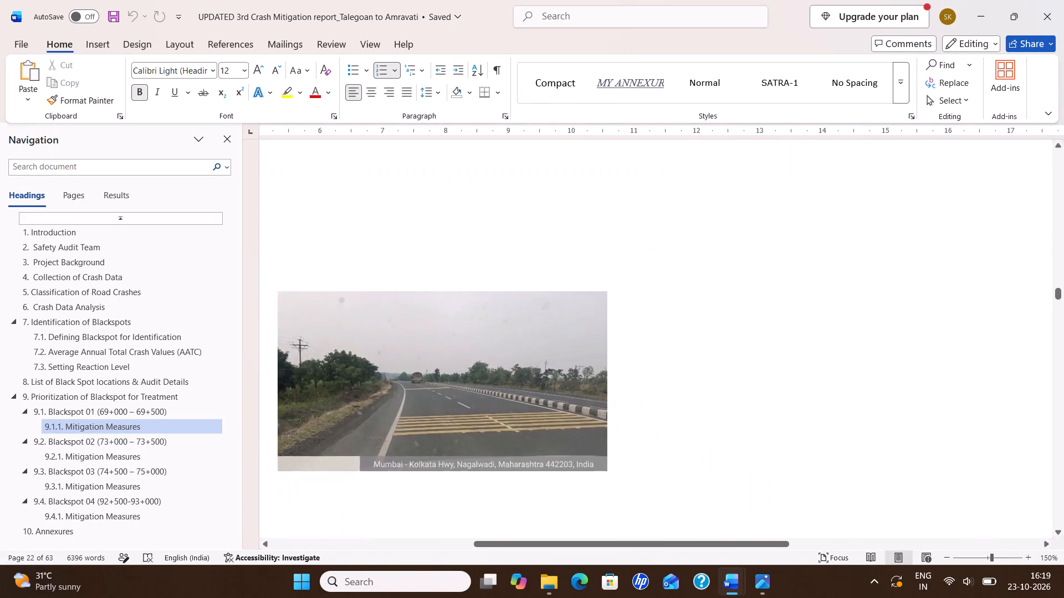
{"action": "scroll", "coordinate": [561, 313], "scroll_direction": "down", "scroll_amount": 3, "text": "ctrl"}
{"action": "scroll", "coordinate": [483, 283], "scroll_direction": "down", "scroll_amount": 4, "text": "ctrl"}
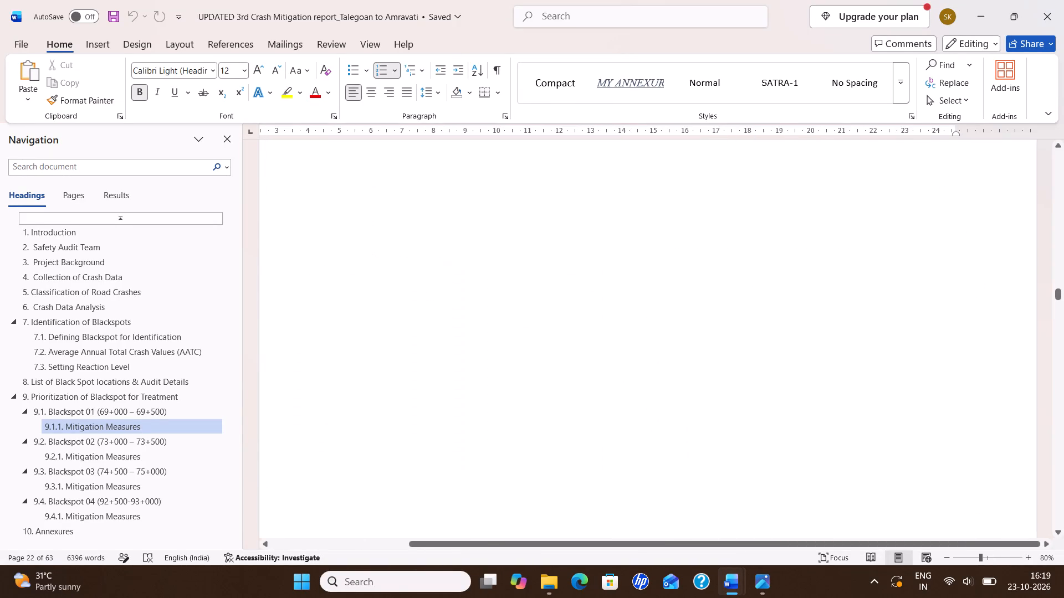
{"action": "scroll", "coordinate": [600, 316], "scroll_direction": "up", "scroll_amount": 17}
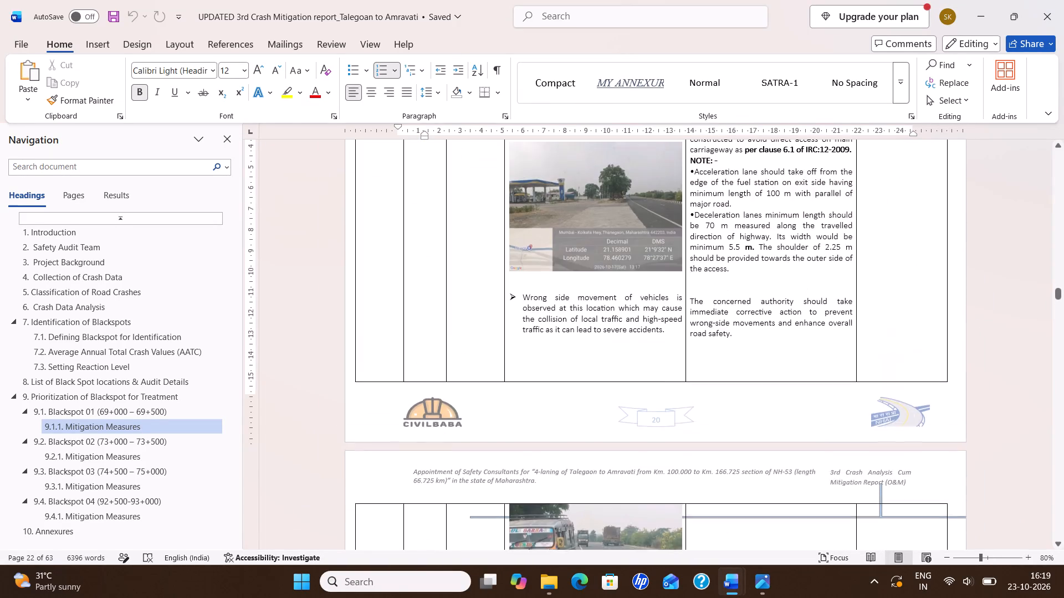
{"action": "scroll", "coordinate": [574, 304], "scroll_direction": "up", "scroll_amount": 4}
{"action": "left_click", "coordinate": [420, 255]}
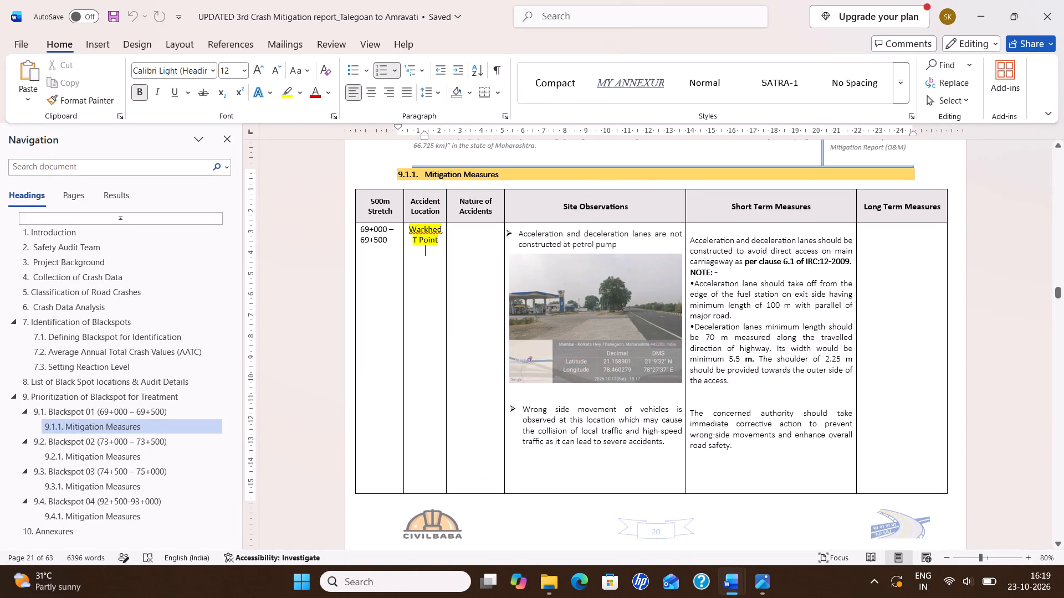
{"action": "left_click_drag", "start_coordinate": [415, 233], "coordinate": [428, 241]}
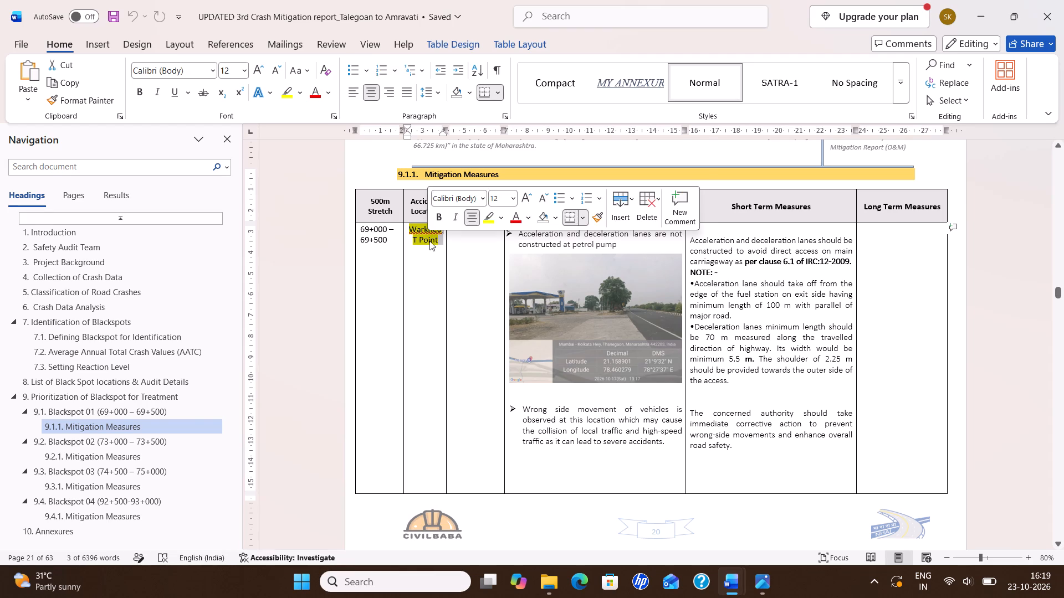
{"action": "key", "text": "Delete"}
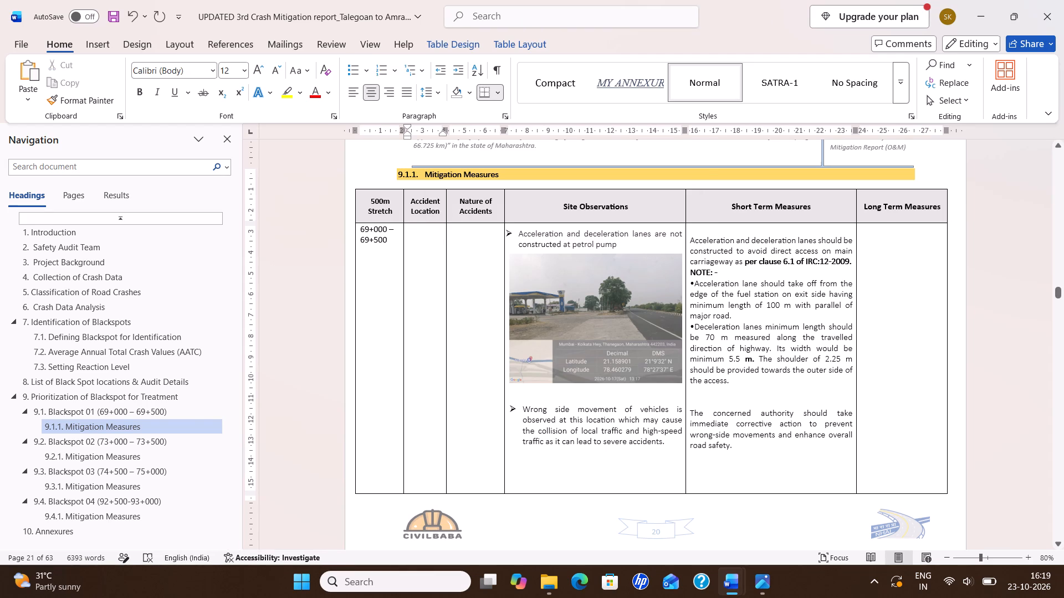
Remove the blank line above the acceleration and deceleration lanes text in the Short Term Measures cell for 69+000 – 69+500.
{"action": "left_click", "coordinate": [729, 230]}
{"action": "key", "text": "BackSpace"}
{"action": "key", "text": "BackSpace"}
{"action": "key", "text": "Delete"}
Remove the paragraph spacing before the petrol pump observation in the Site Observations cell.
{"action": "left_click_drag", "start_coordinate": [531, 231], "coordinate": [586, 254]}
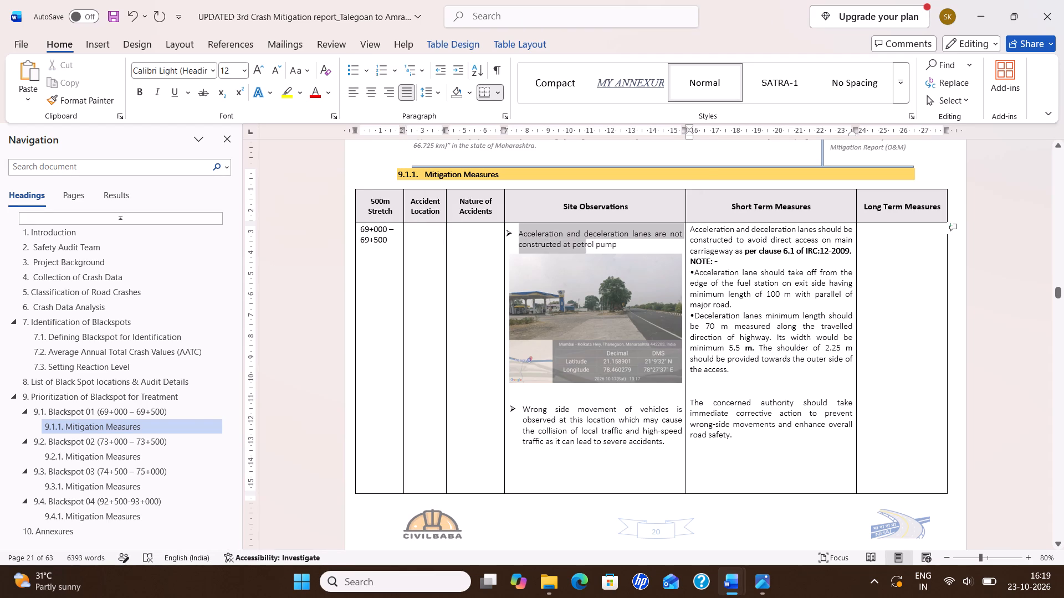
{"action": "left_click_drag", "start_coordinate": [586, 254], "coordinate": [640, 255]}
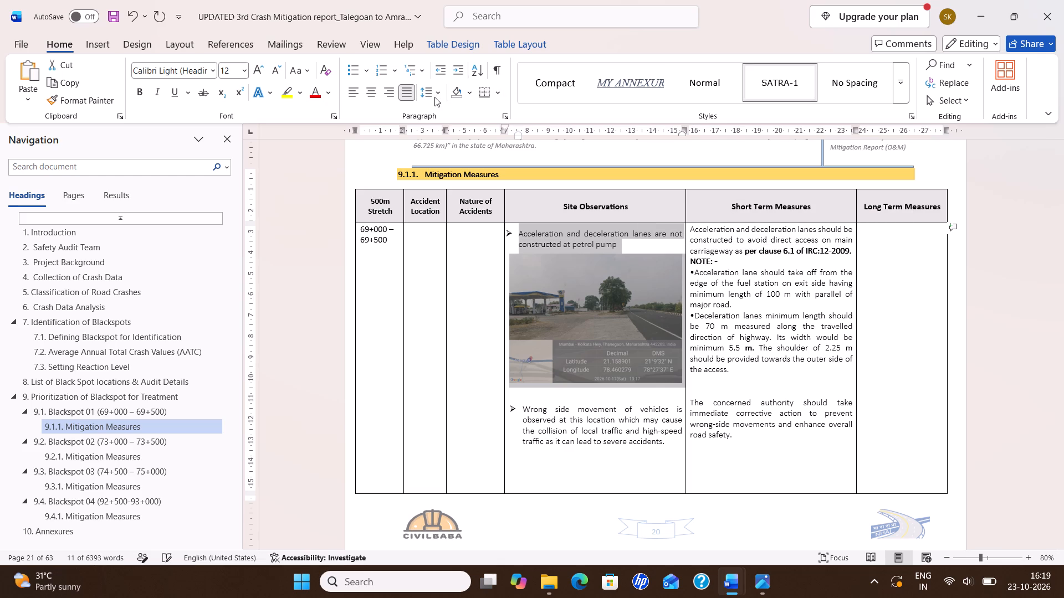
{"action": "left_click", "coordinate": [433, 97]}
{"action": "left_click", "coordinate": [473, 246]}
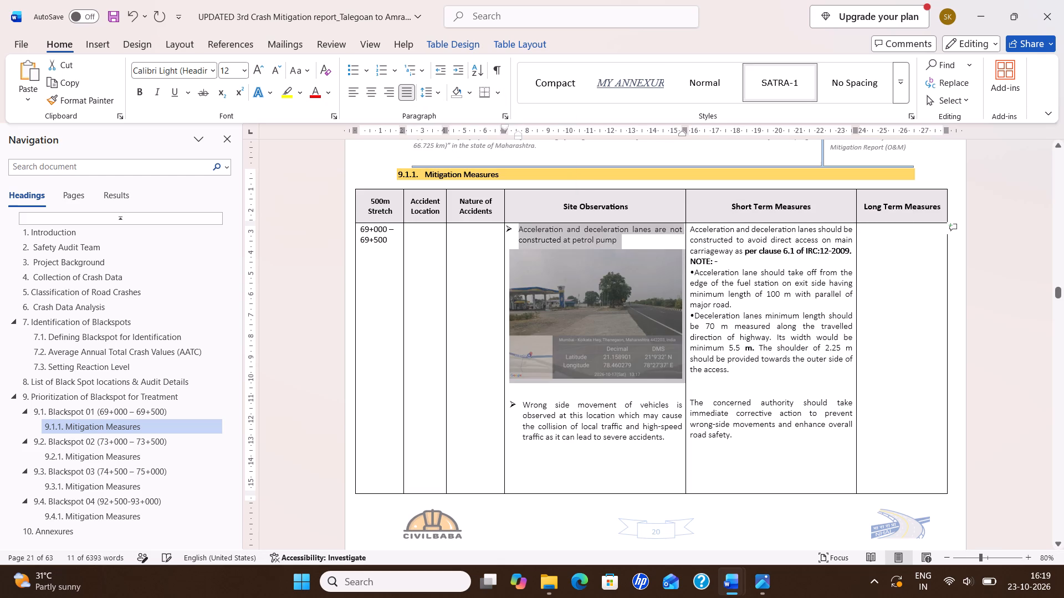
Add a full stop after "constructed at petrol pump" in the Site Observations cell.
{"action": "left_click", "coordinate": [642, 240]}
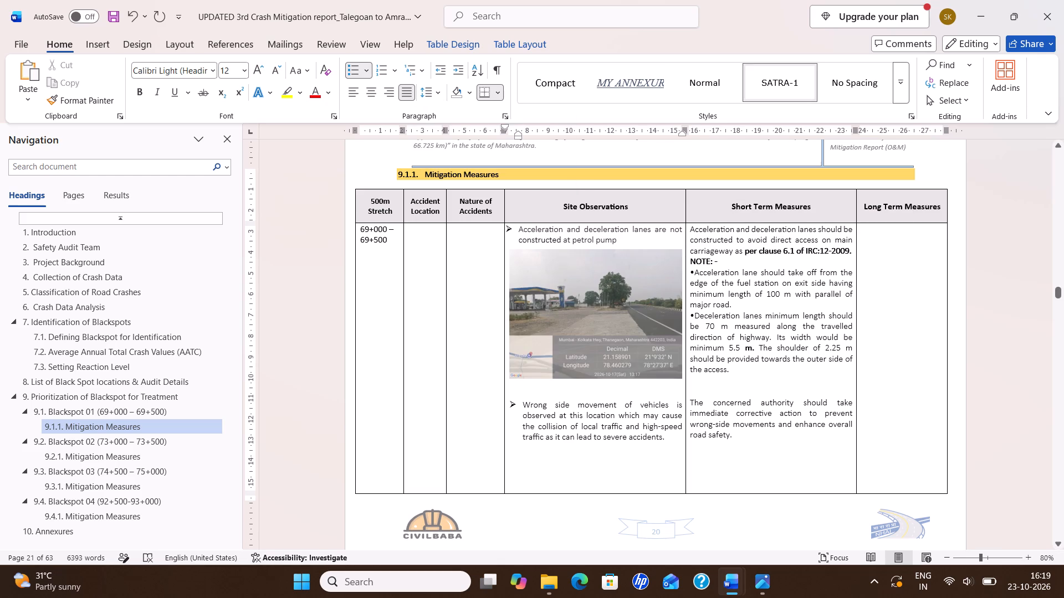
{"action": "key", "text": "period"}
Remove the blank line below the petrol pump photo and one above the concerned-authority measure, and save the report.
{"action": "left_click", "coordinate": [590, 392]}
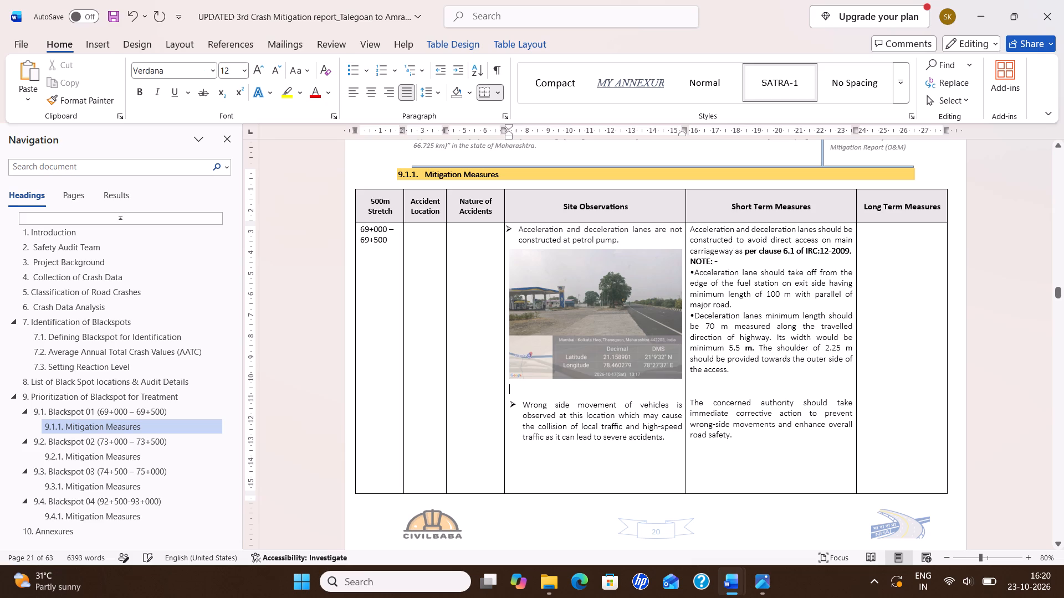
{"action": "key", "text": "BackSpace"}
{"action": "left_click", "coordinate": [713, 398]}
{"action": "left_click", "coordinate": [706, 388]}
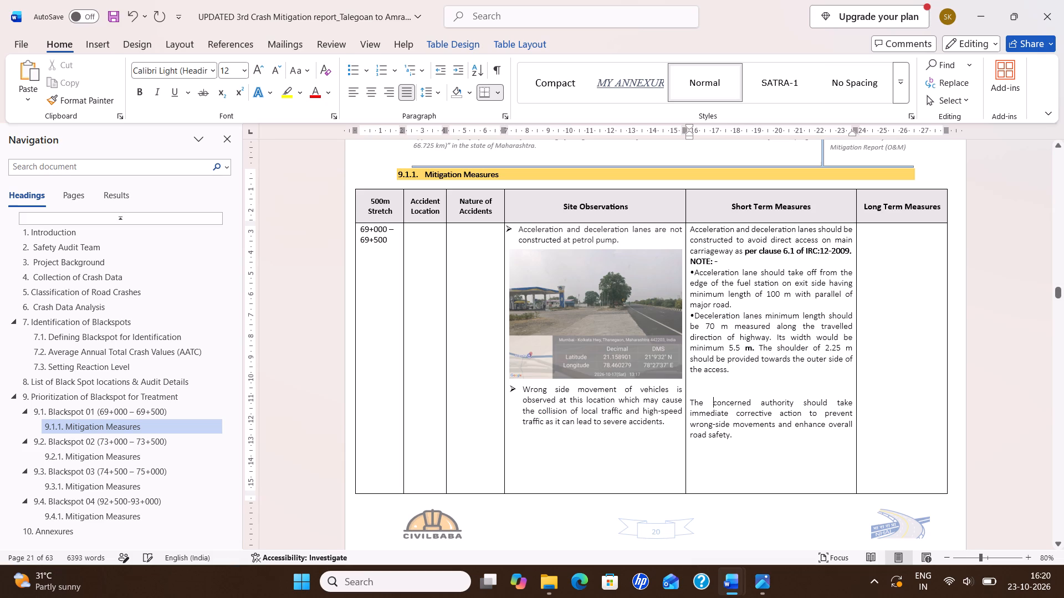
{"action": "key", "text": "BackSpace"}
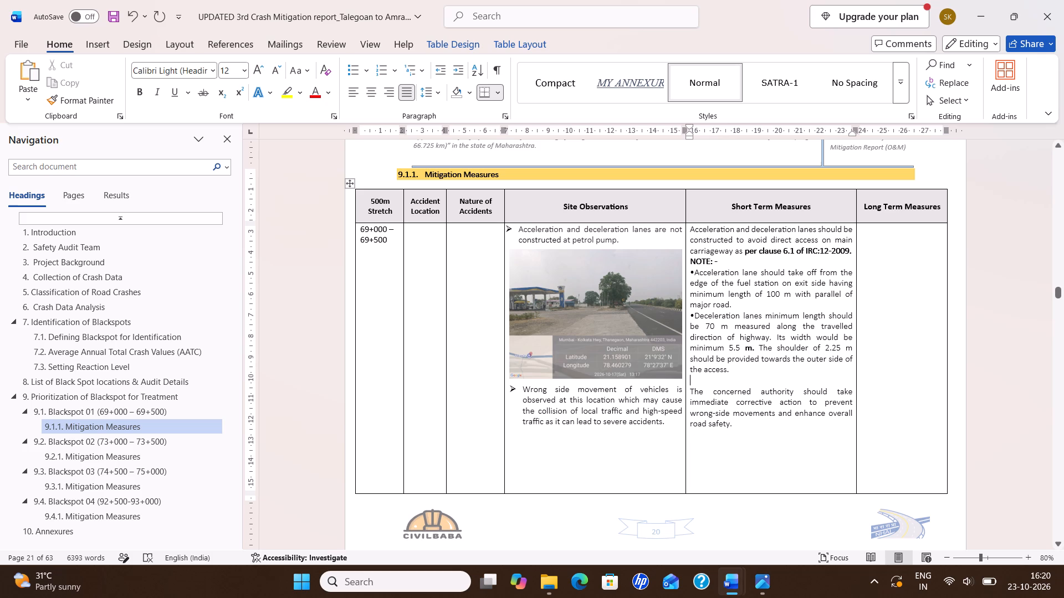
{"action": "key", "text": "ctrl+s"}
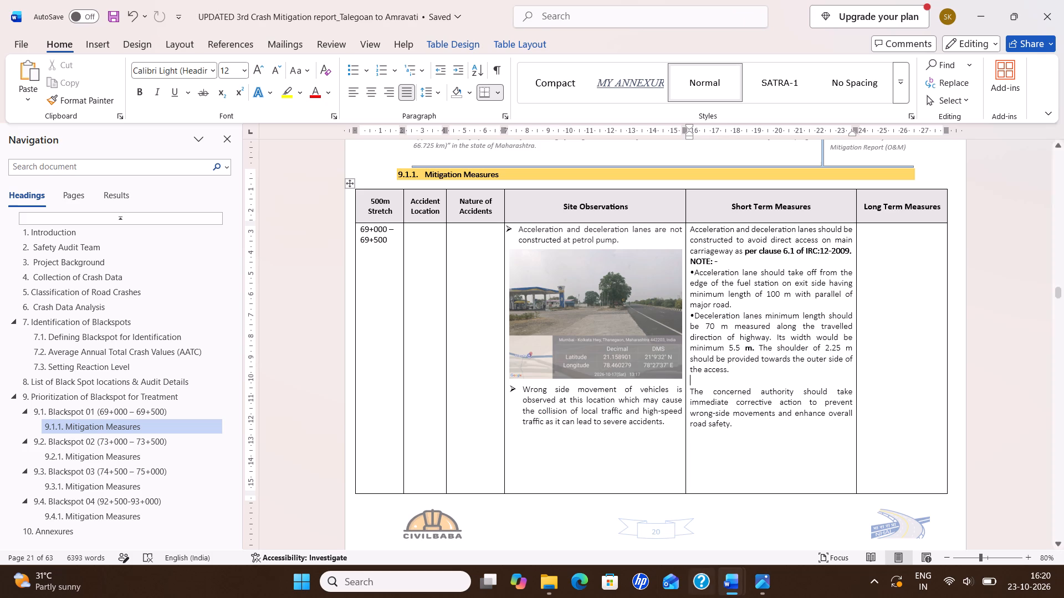
Switch to Google Chrome, search for Earth and open the Google Earth website ready for a location search.
{"action": "left_click", "coordinate": [982, 16]}
{"action": "left_click", "coordinate": [982, 16]}
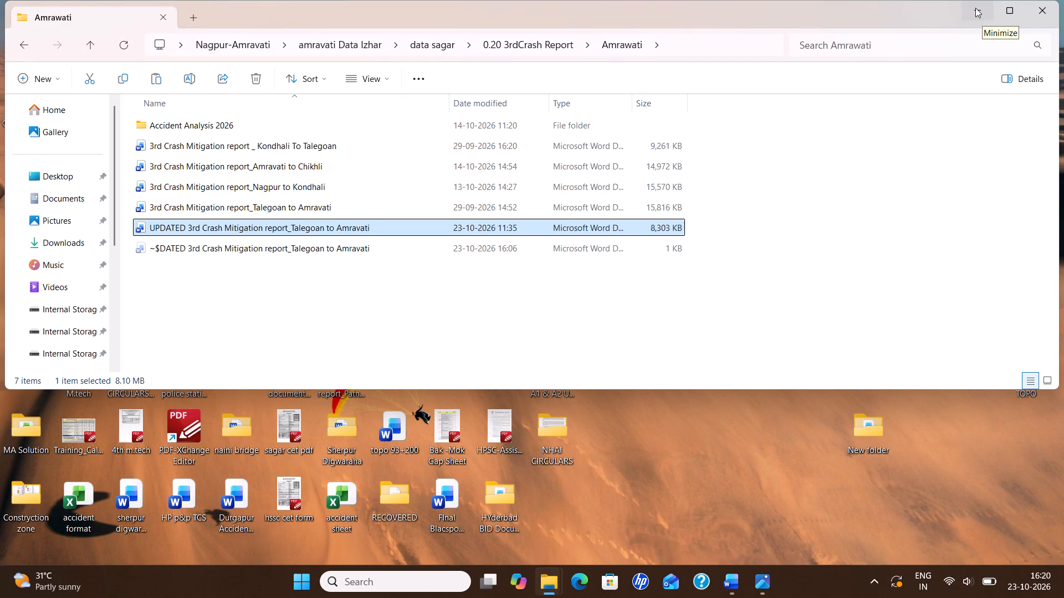
{"action": "left_click", "coordinate": [975, 8]}
{"action": "double_click", "coordinate": [85, 16]}
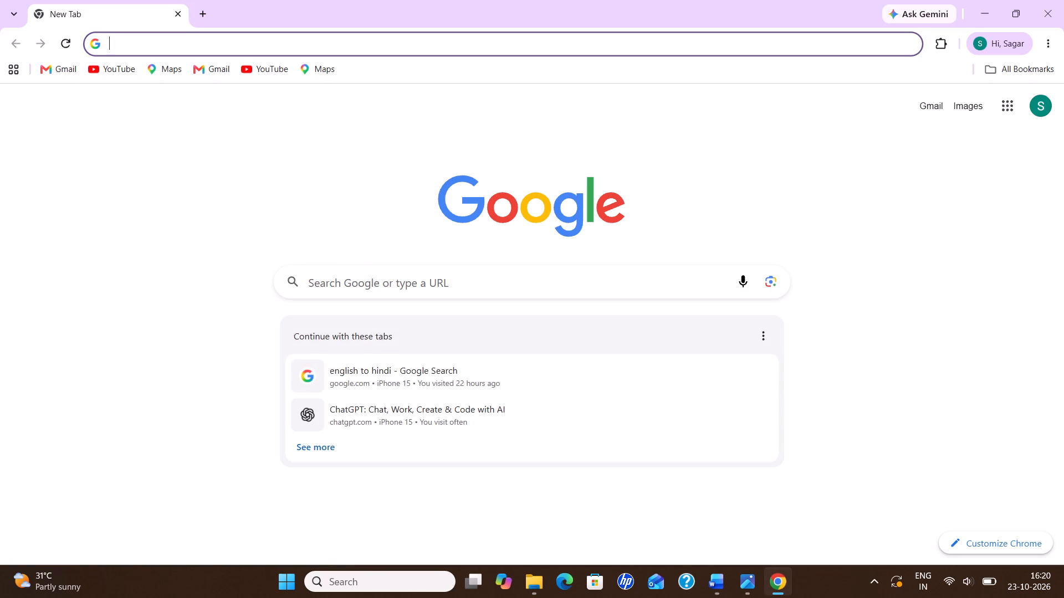
{"action": "left_click", "coordinate": [381, 277]}
{"action": "left_click", "coordinate": [353, 342]}
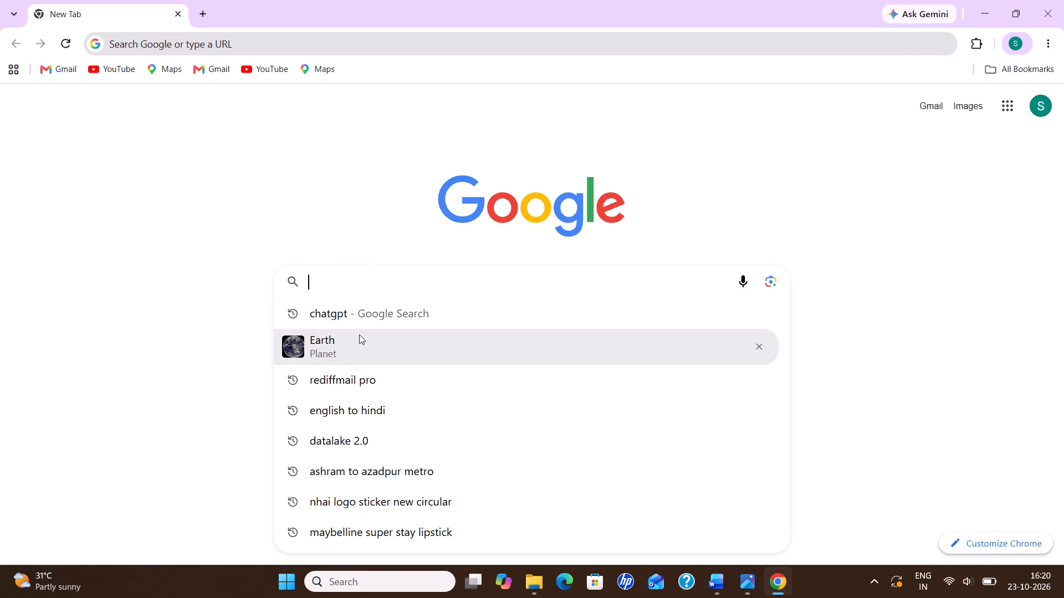
{"action": "left_click", "coordinate": [360, 341]}
{"action": "left_click", "coordinate": [360, 341]}
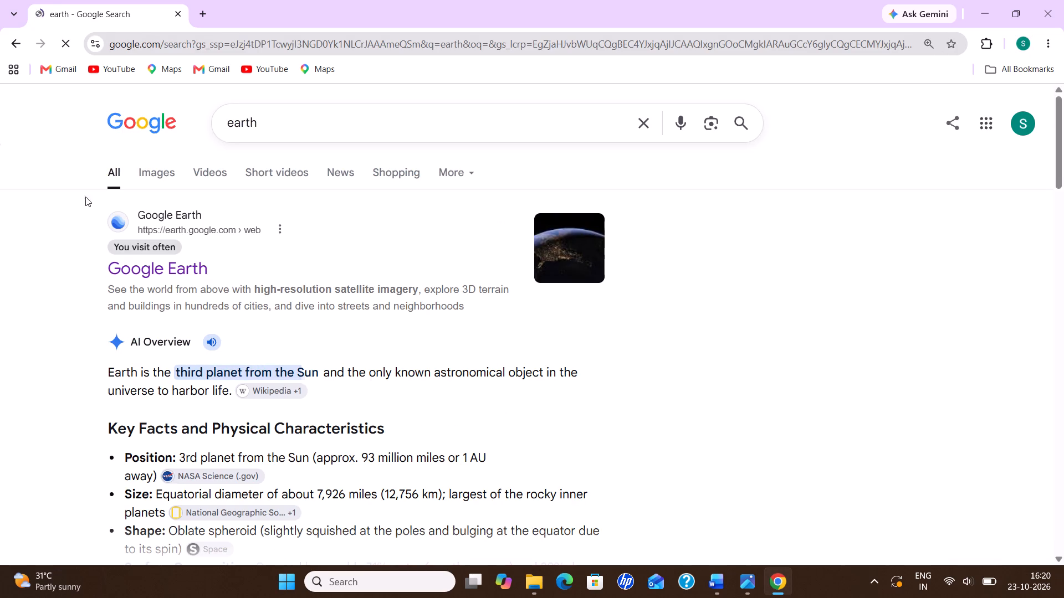
{"action": "left_click", "coordinate": [132, 272]}
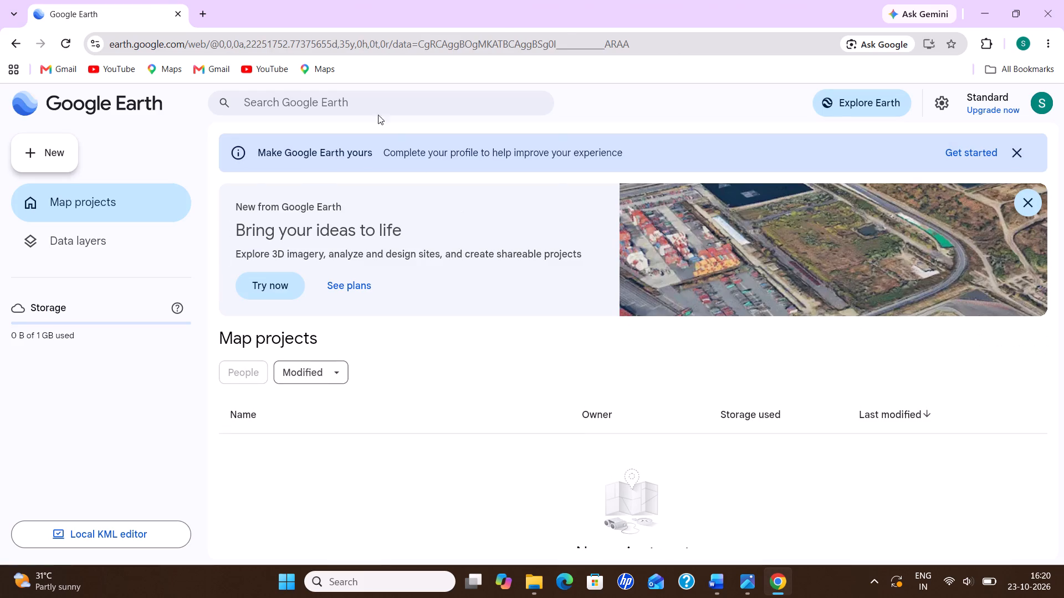
{"action": "left_click", "coordinate": [365, 101]}
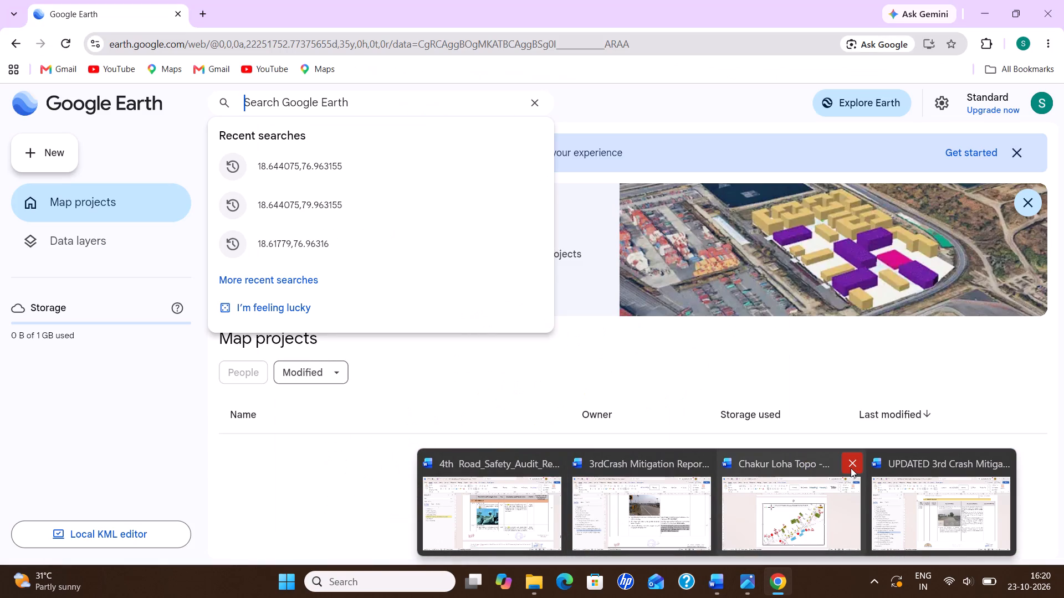
Close Chakur Loha Topo without saving, plus the Chakur to Loha crash mitigation report and the 4th Road Safety Audit document.
{"action": "left_click", "coordinate": [851, 468]}
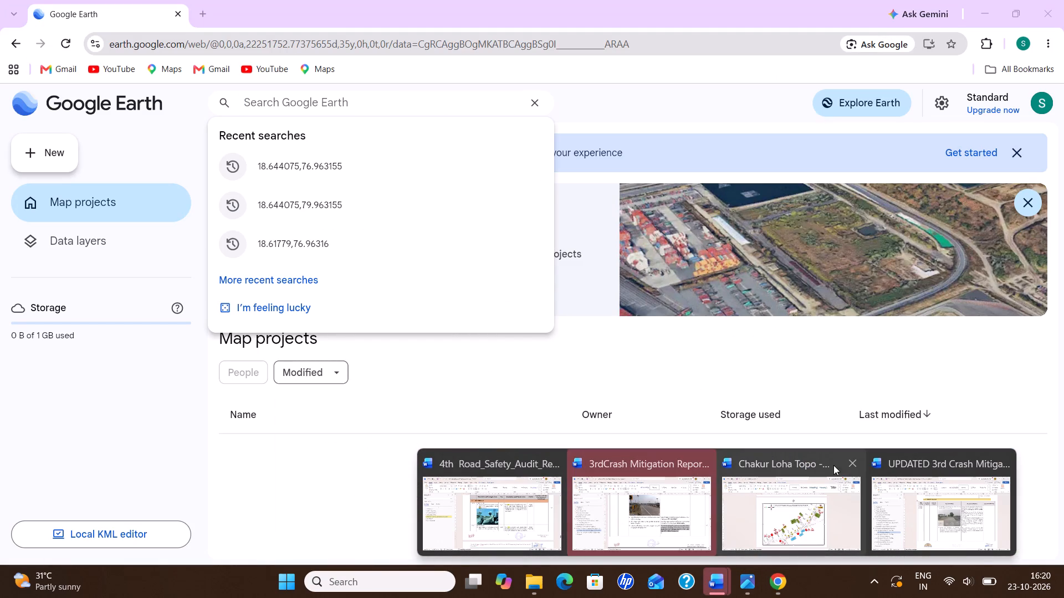
{"action": "left_click", "coordinate": [853, 462]}
{"action": "left_click", "coordinate": [820, 499]}
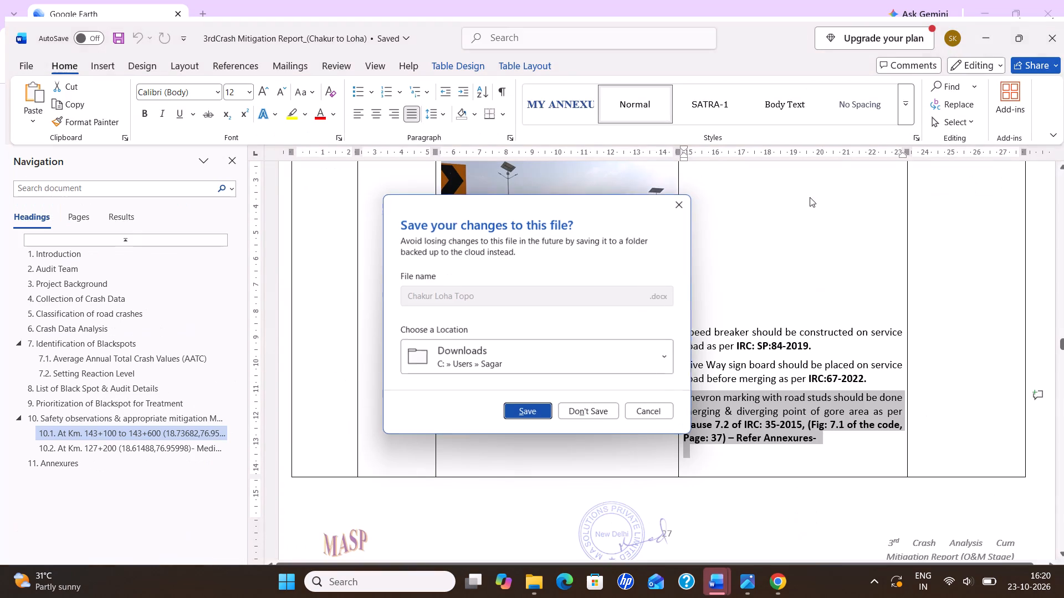
{"action": "left_click", "coordinate": [549, 414]}
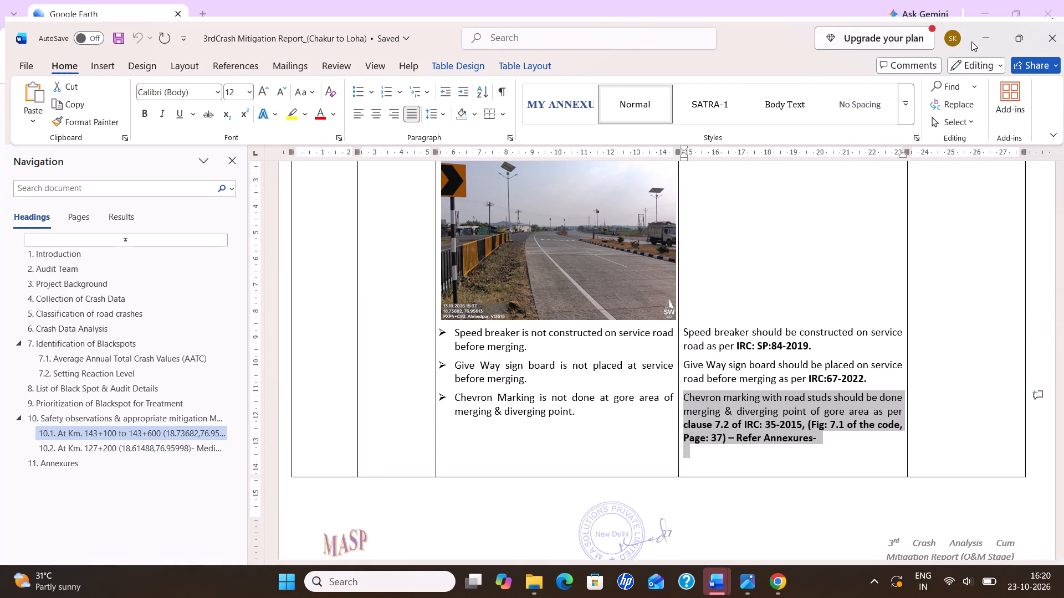
{"action": "left_click", "coordinate": [986, 40]}
{"action": "left_click", "coordinate": [704, 578]}
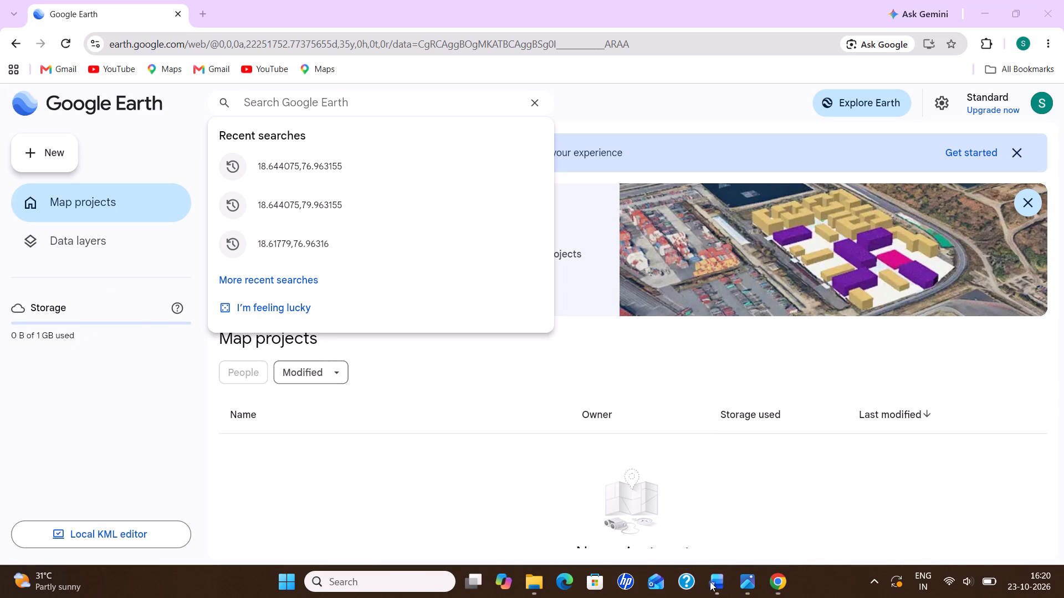
{"action": "left_click", "coordinate": [710, 581]}
{"action": "left_click", "coordinate": [637, 460]}
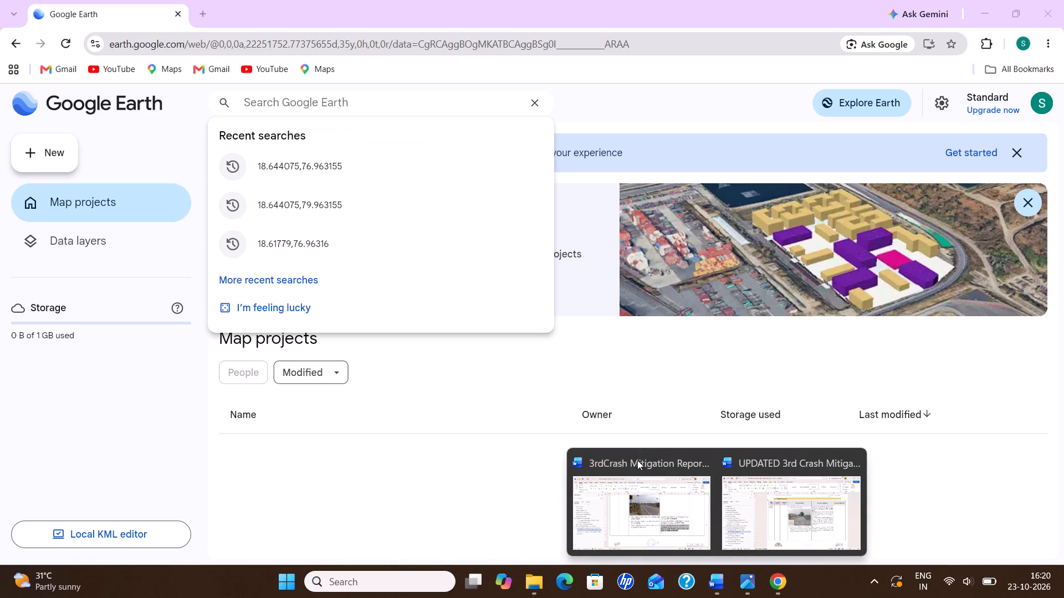
{"action": "left_click", "coordinate": [692, 466]}
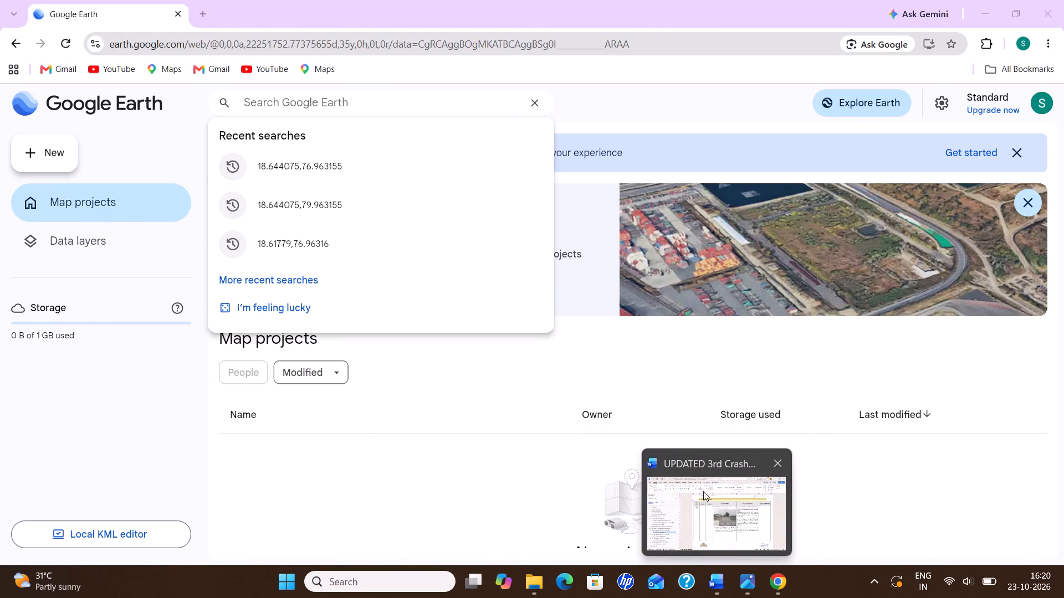
Search Google Earth for the petrol pump photo's coordinates from the report, 21.158901,78.460279, and inspect the marked spot.
{"action": "left_click", "coordinate": [706, 494]}
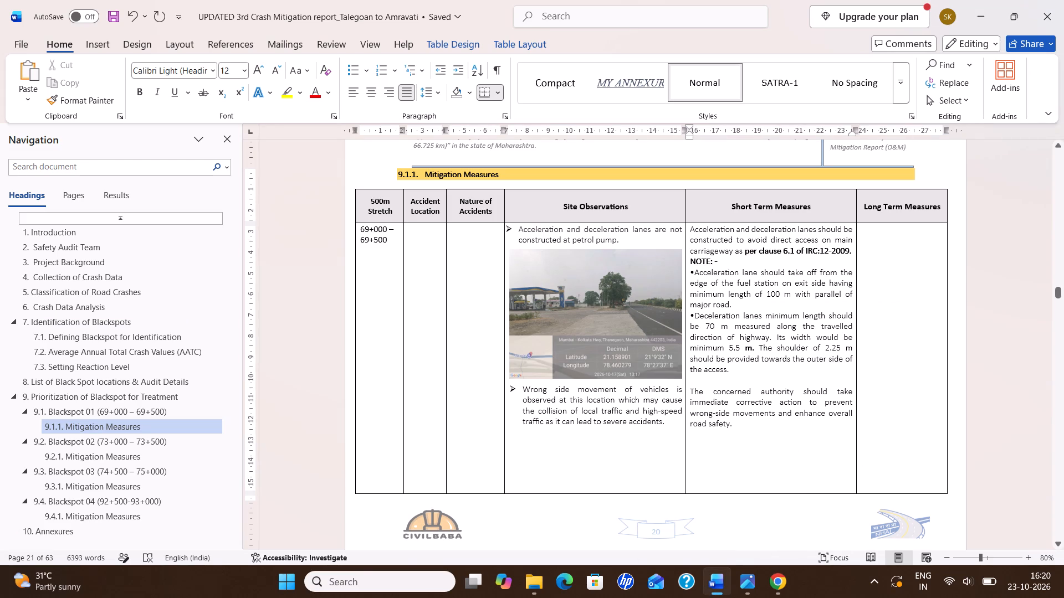
{"action": "scroll", "coordinate": [632, 360], "scroll_direction": "up", "scroll_amount": 4, "text": "ctrl"}
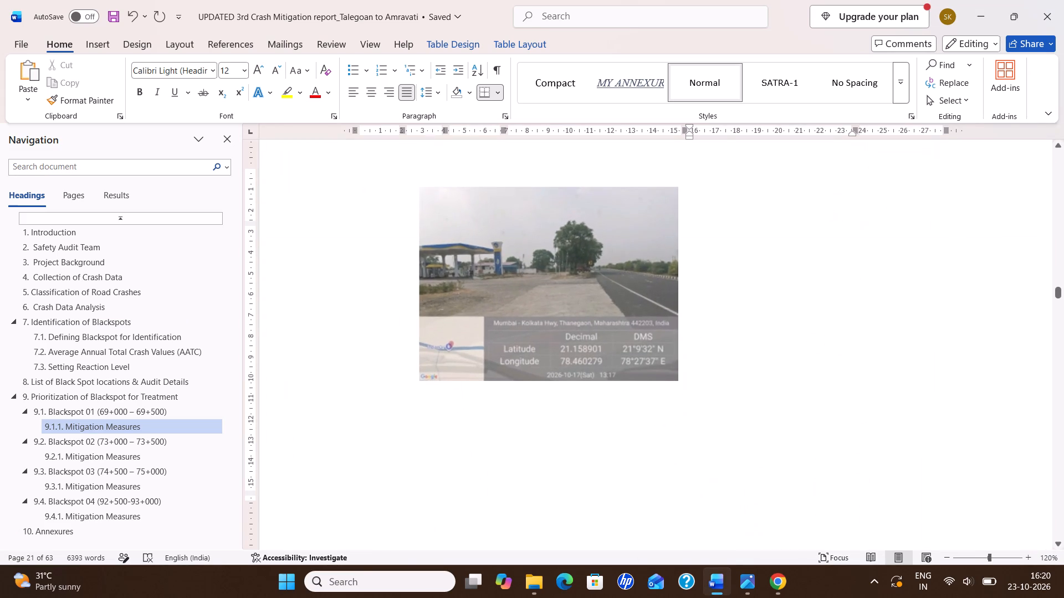
{"action": "scroll", "coordinate": [616, 374], "scroll_direction": "up", "scroll_amount": 1, "text": "ctrl"}
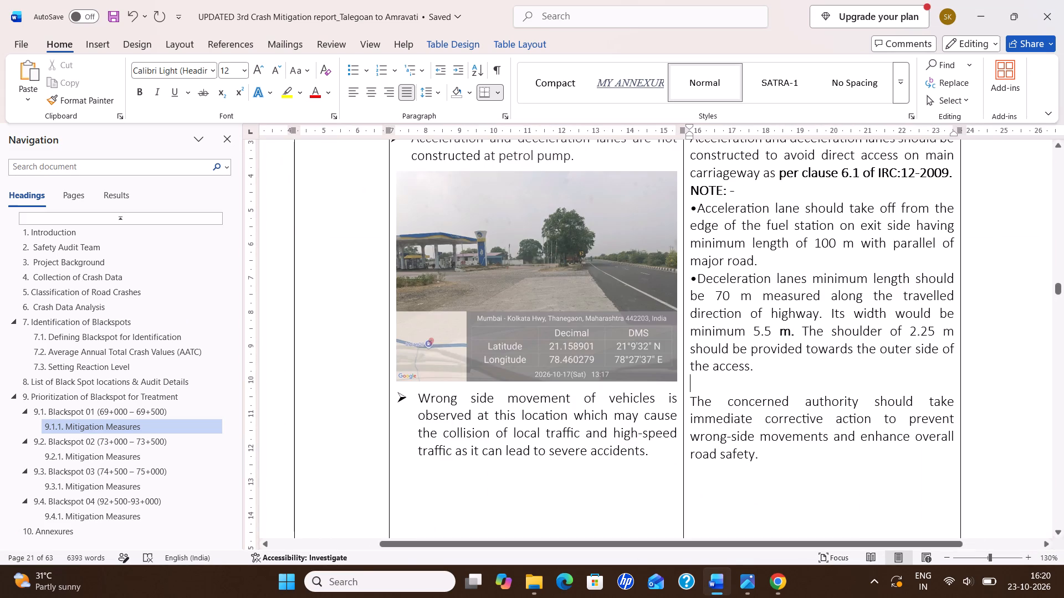
{"action": "left_click", "coordinate": [983, 9]}
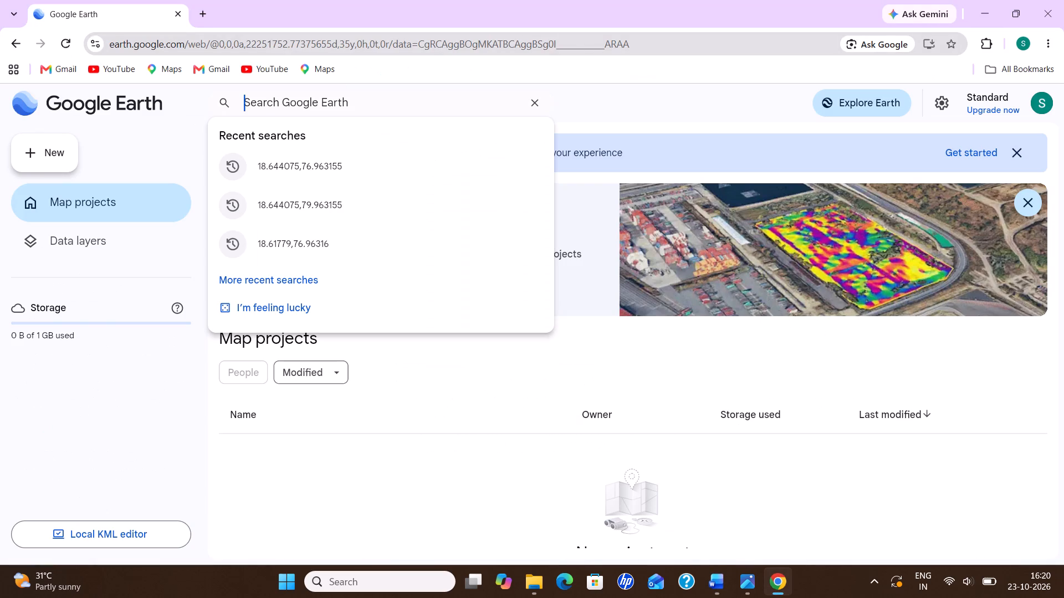
{"action": "left_click", "coordinate": [320, 106]}
{"action": "type", "text": "21."}
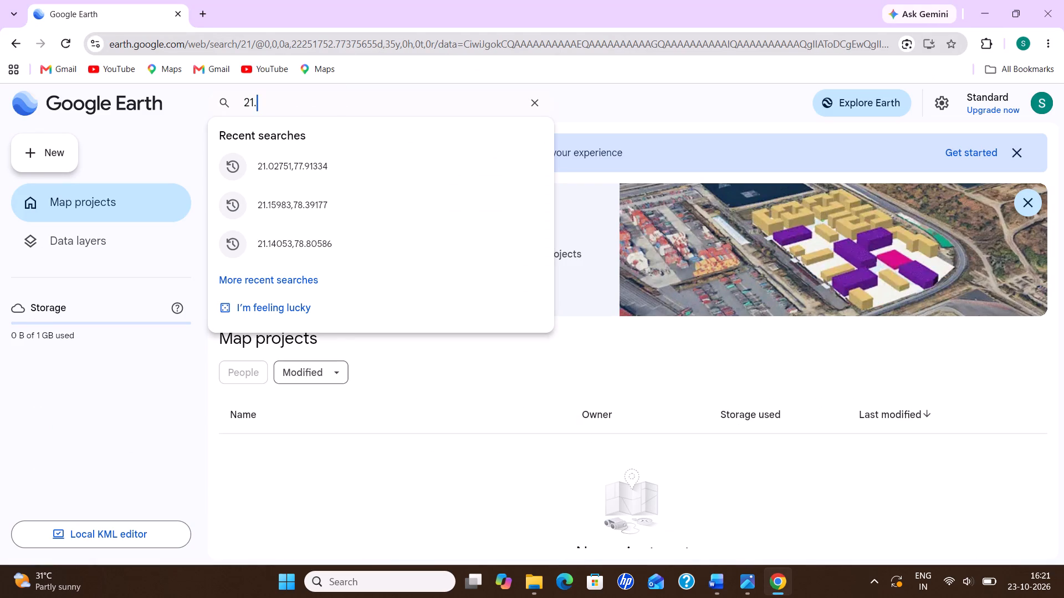
{"action": "key", "text": "alt+Tab"}
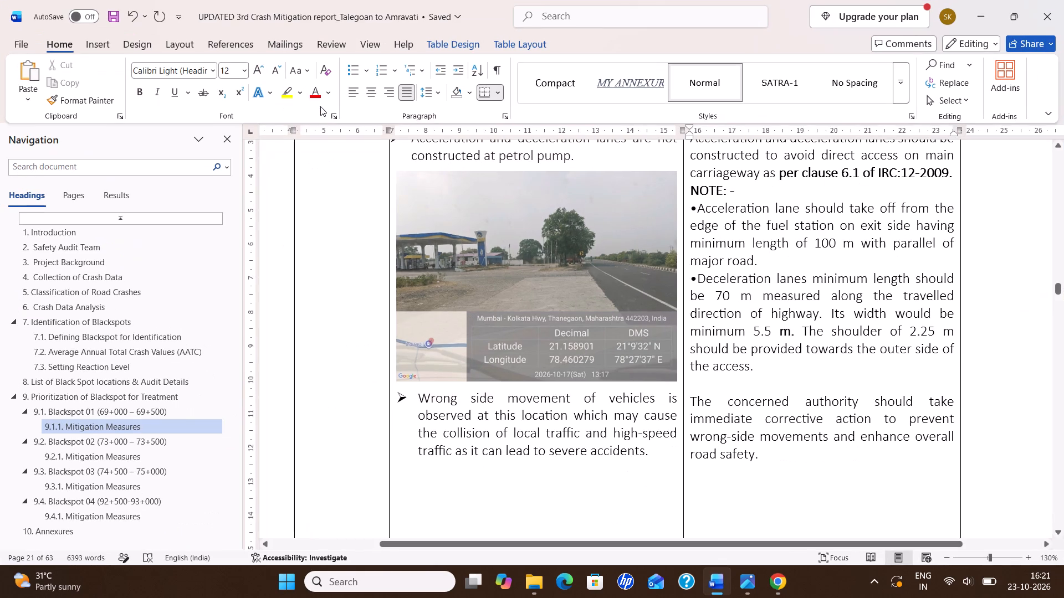
{"action": "key", "text": "alt+Tab"}
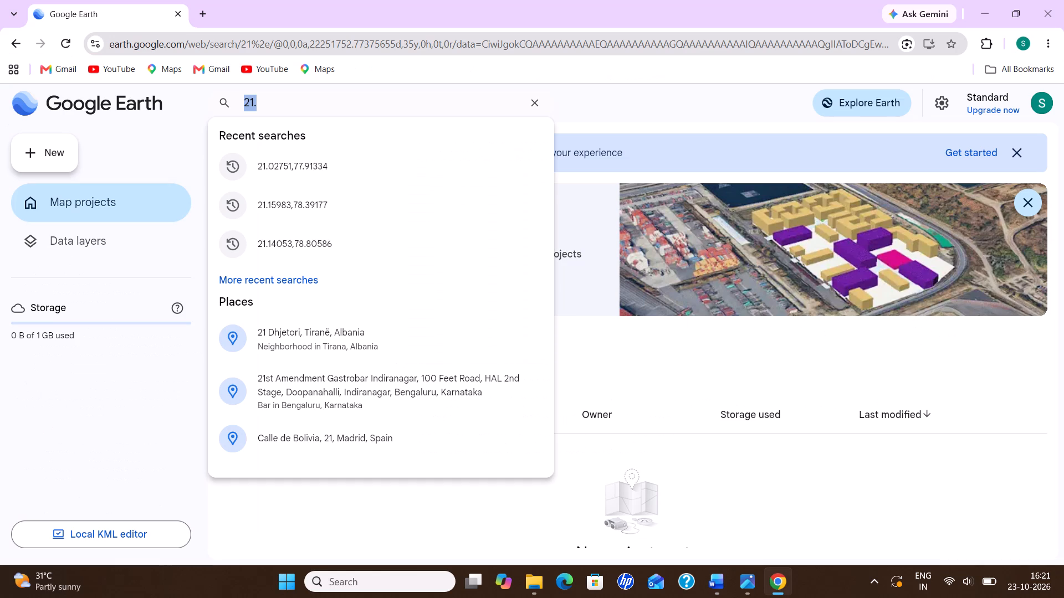
{"action": "left_click", "coordinate": [320, 106]}
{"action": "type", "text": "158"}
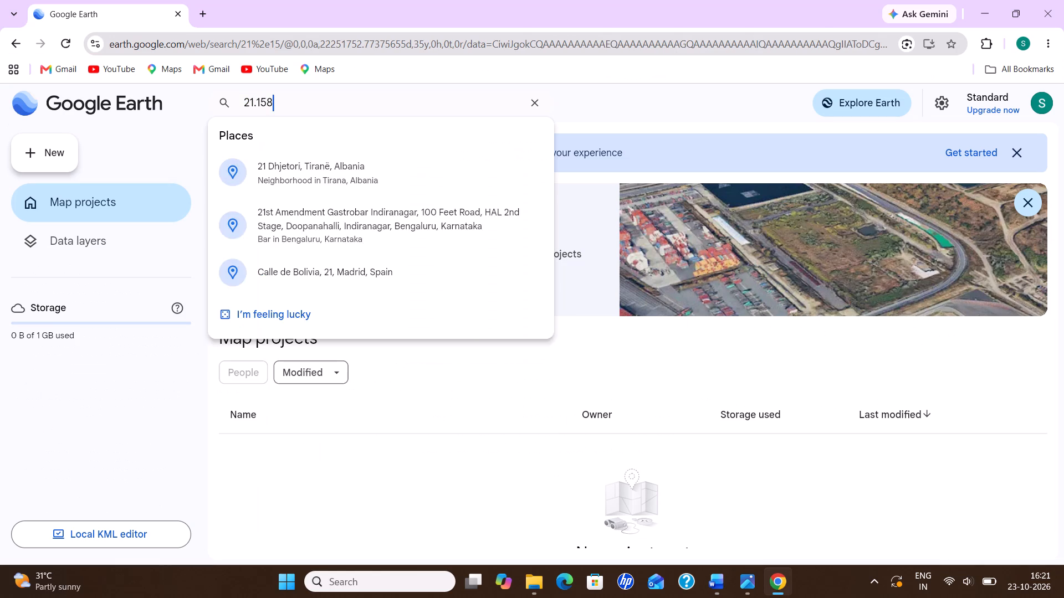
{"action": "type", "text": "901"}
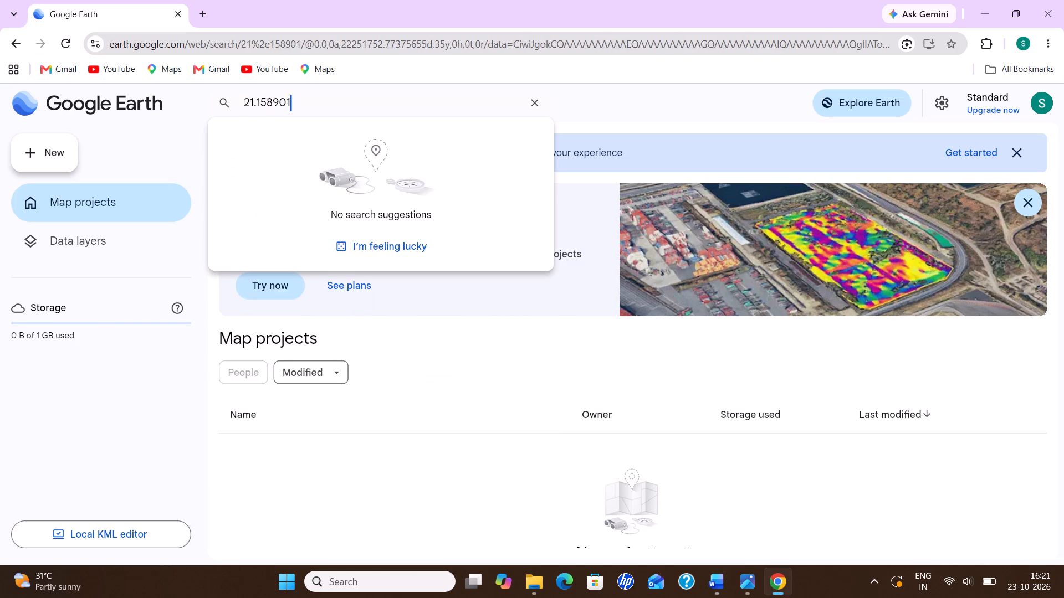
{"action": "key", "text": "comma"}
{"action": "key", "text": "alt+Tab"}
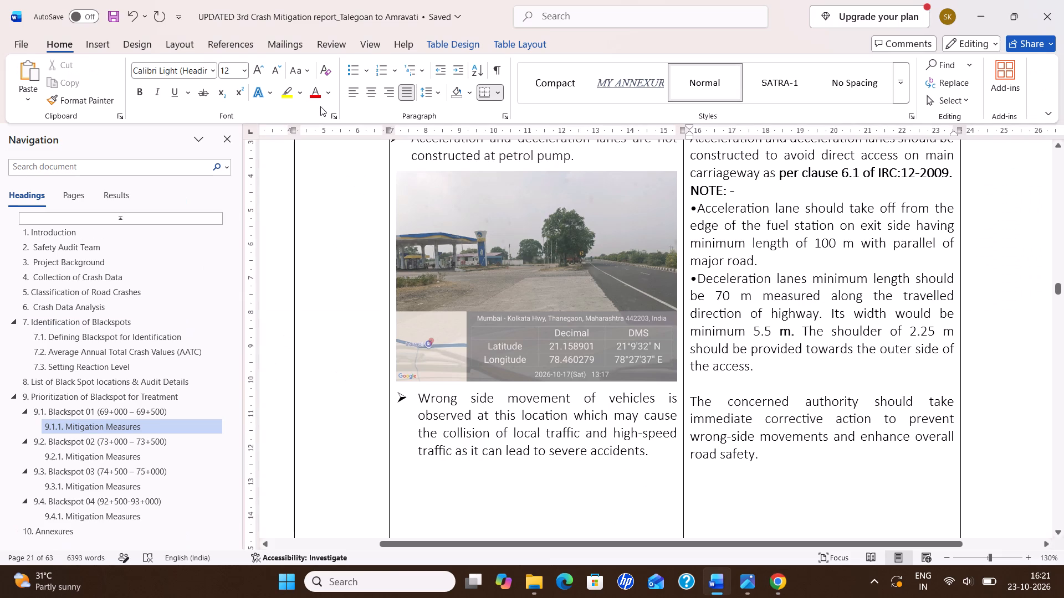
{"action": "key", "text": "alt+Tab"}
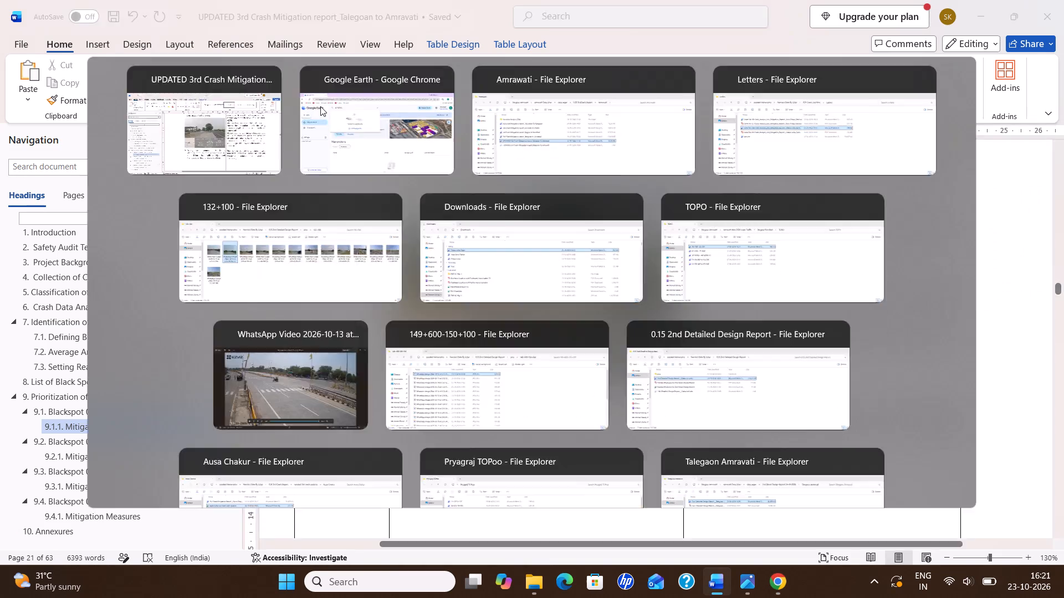
{"action": "left_click", "coordinate": [320, 106]}
{"action": "type", "text": "78.460"}
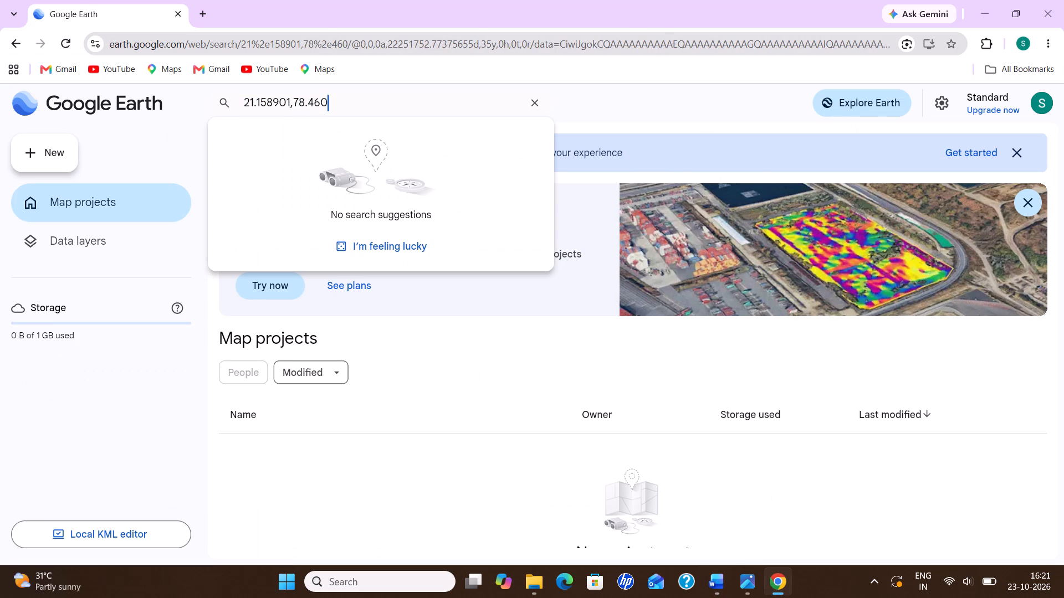
{"action": "type", "text": "279"}
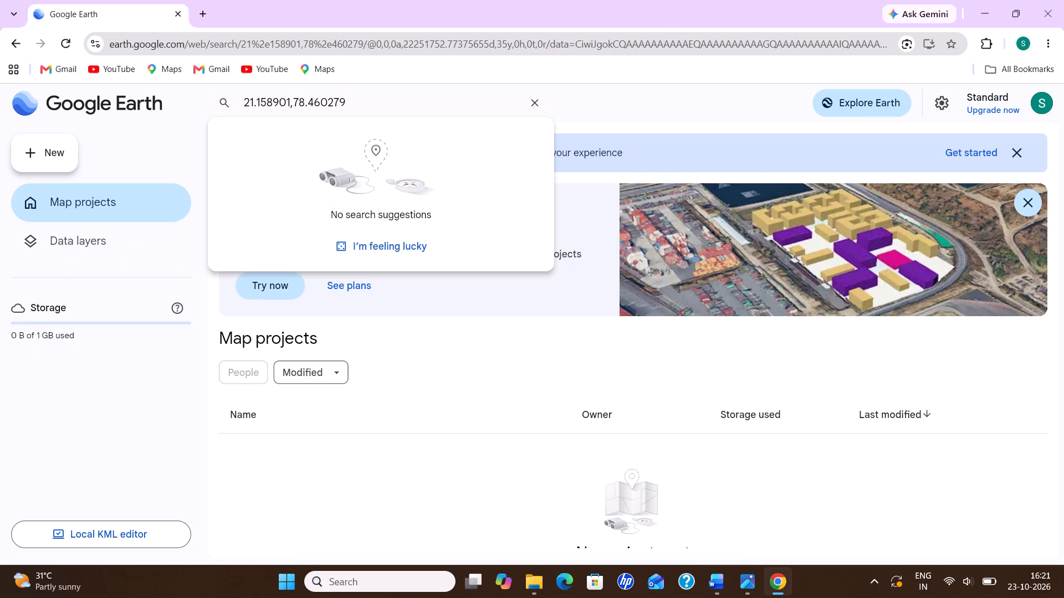
{"action": "key", "text": "Return"}
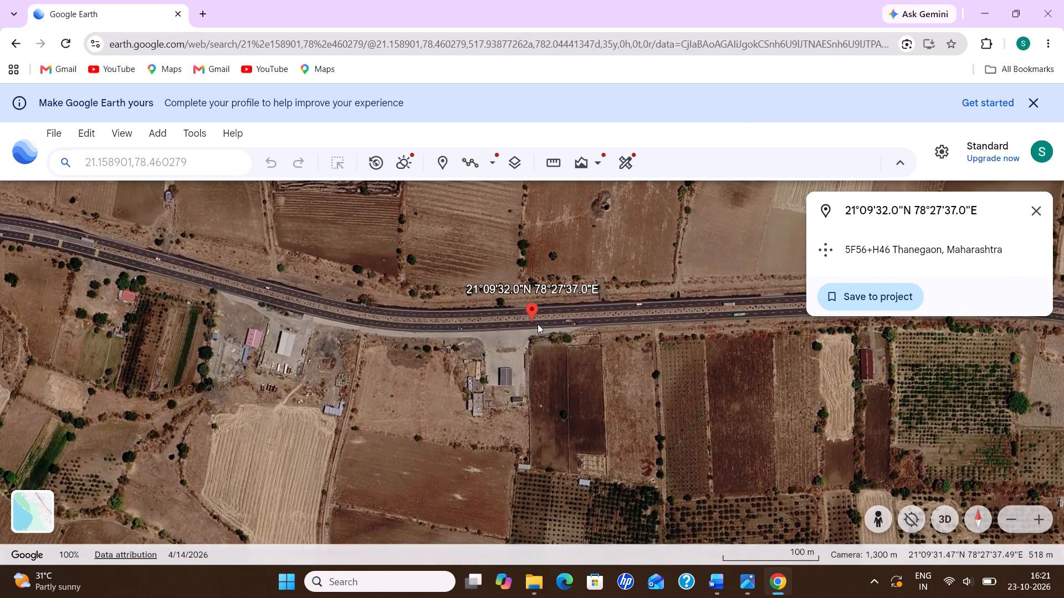
{"action": "scroll", "coordinate": [543, 317], "scroll_direction": "up", "scroll_amount": 3, "text": "ctrl"}
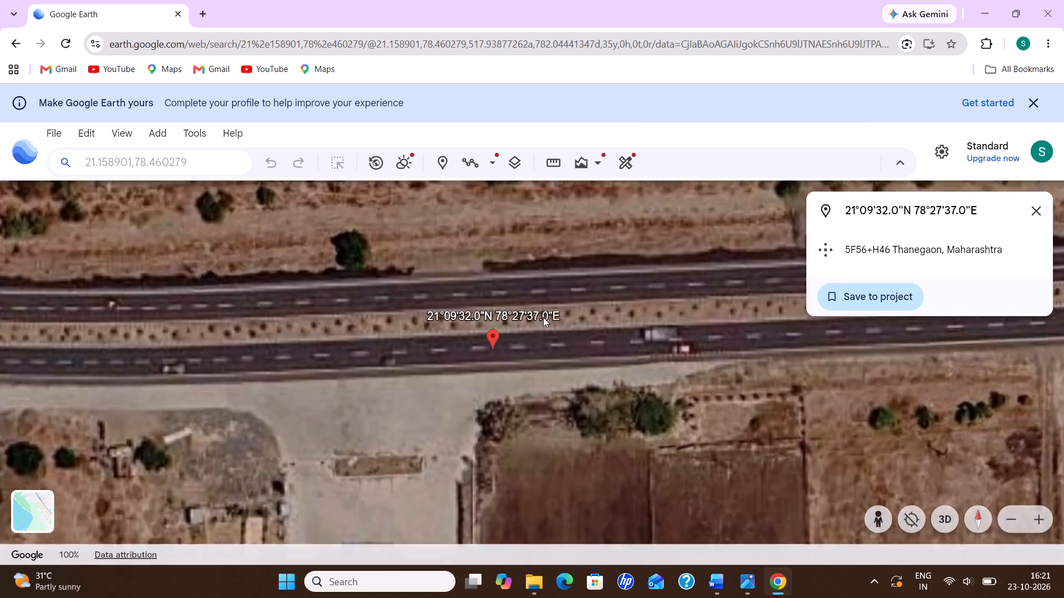
{"action": "scroll", "coordinate": [485, 332], "scroll_direction": "down", "scroll_amount": 2, "text": "ctrl"}
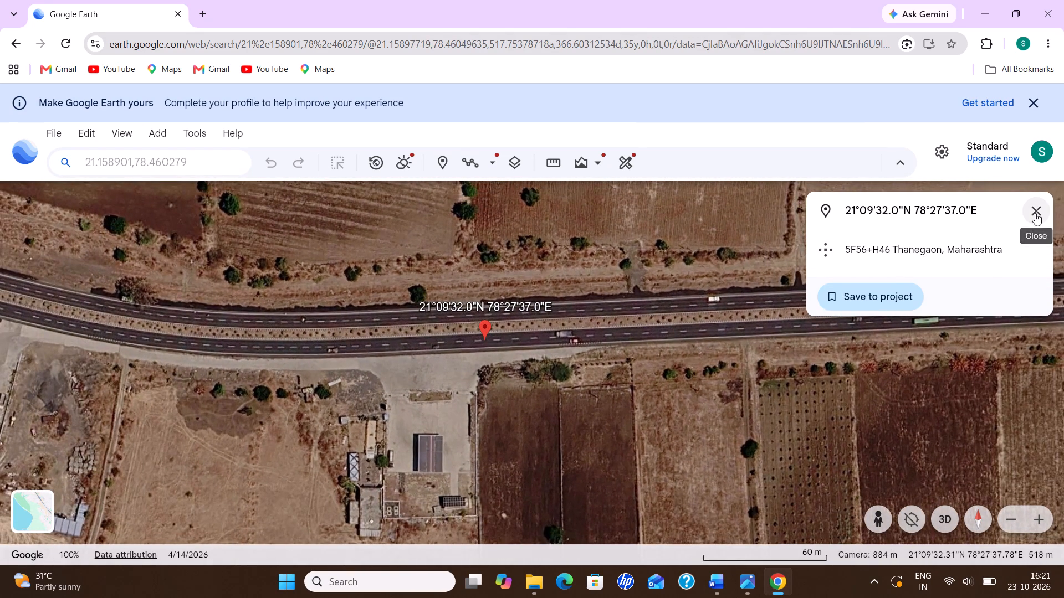
{"action": "left_click", "coordinate": [1035, 213]}
Switch the map to the 3D view and try to open Street View on the highway beside the petrol pump.
{"action": "left_click", "coordinate": [950, 519]}
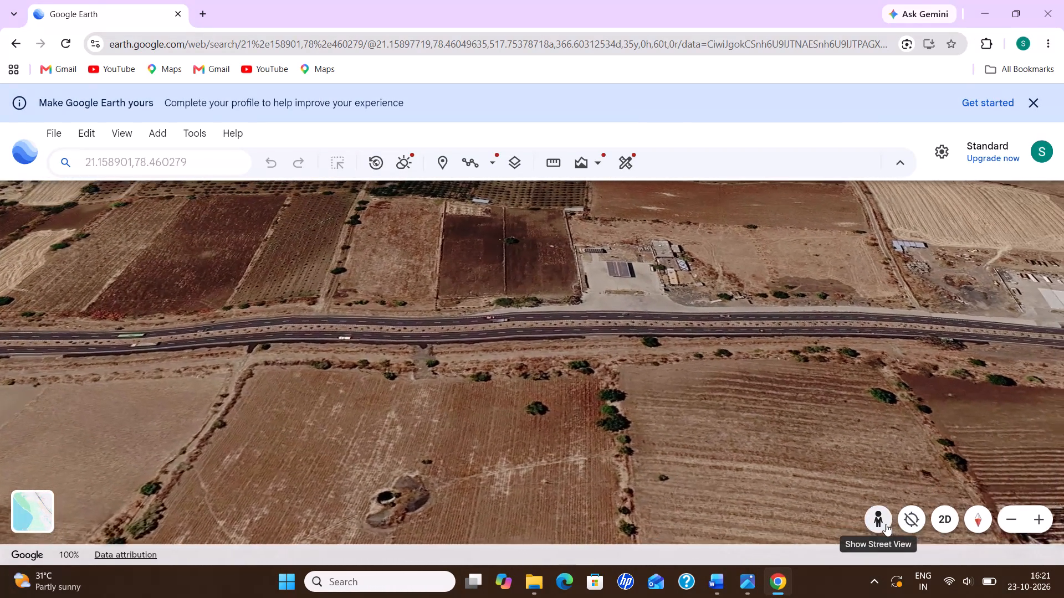
{"action": "left_click", "coordinate": [883, 524]}
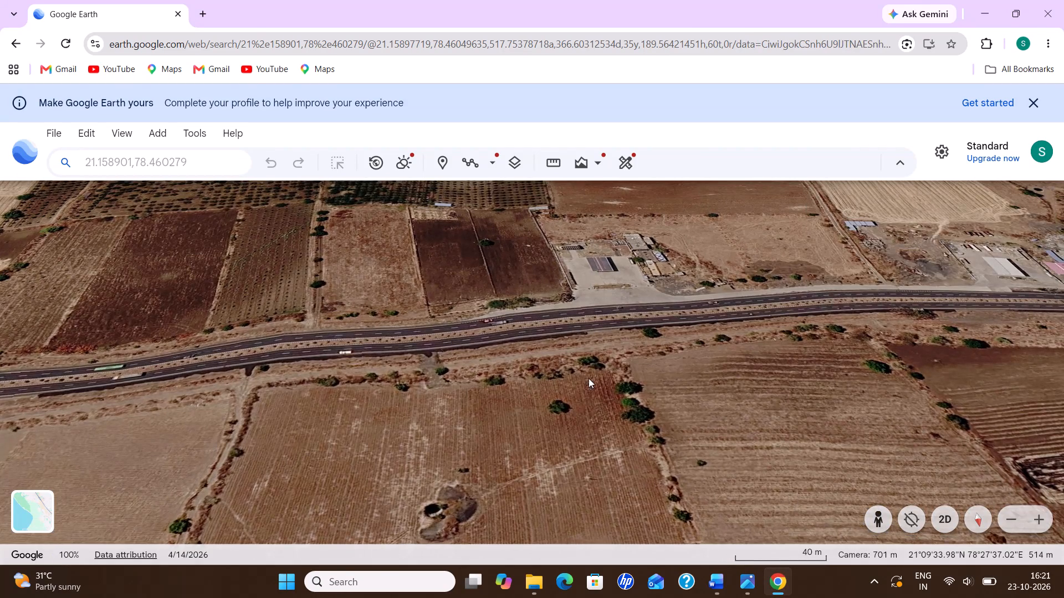
{"action": "left_click", "coordinate": [550, 309]}
{"action": "left_click", "coordinate": [553, 316]}
{"action": "left_click", "coordinate": [877, 519]}
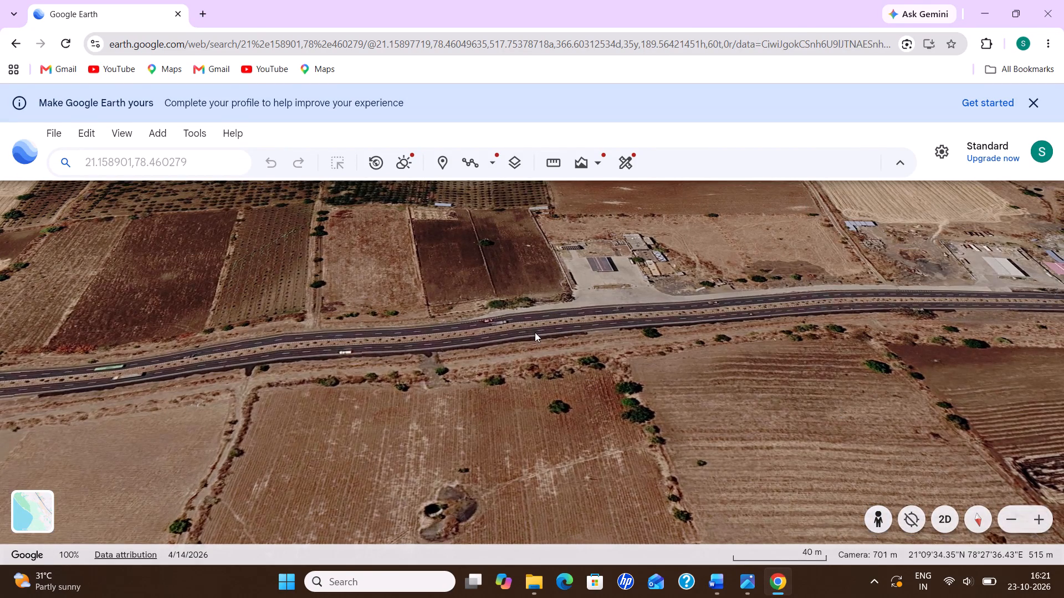
{"action": "triple_click", "coordinate": [525, 319]}
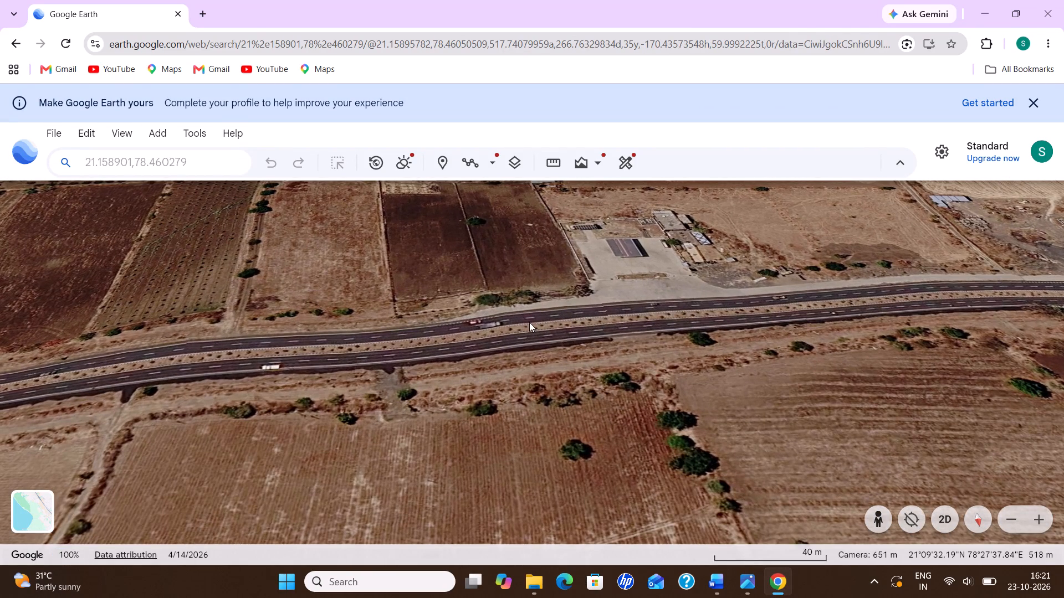
{"action": "left_click", "coordinate": [529, 322]}
Examine the highway east of the petrol pump in the 3D view, ending back at the pump.
{"action": "scroll", "coordinate": [612, 341], "scroll_direction": "up", "scroll_amount": 2, "text": "ctrl"}
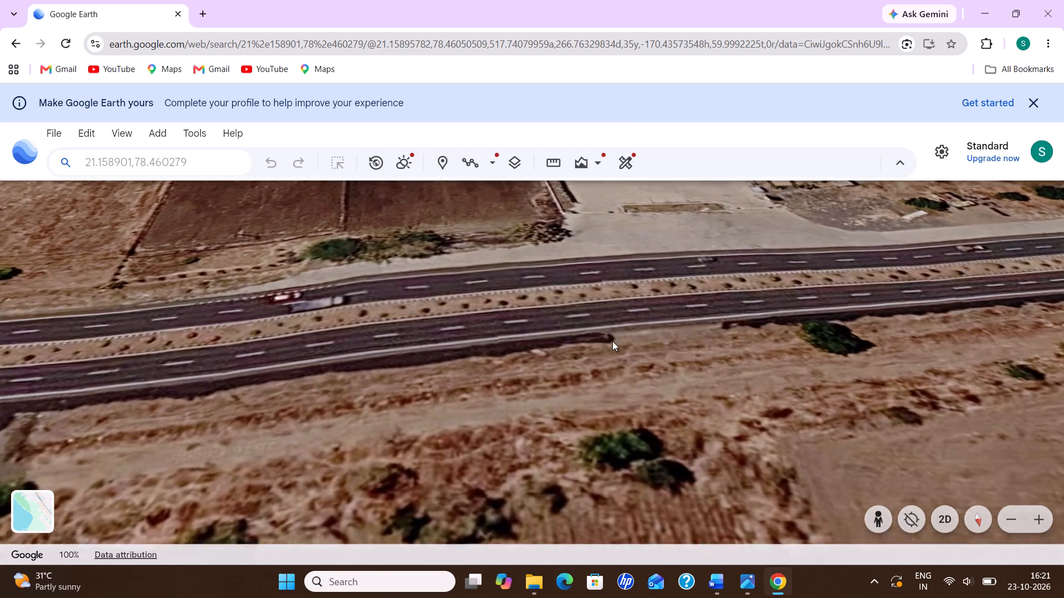
{"action": "scroll", "coordinate": [564, 305], "scroll_direction": "down", "scroll_amount": 1, "text": "ctrl"}
{"action": "left_click_drag", "start_coordinate": [503, 307], "coordinate": [503, 308]}
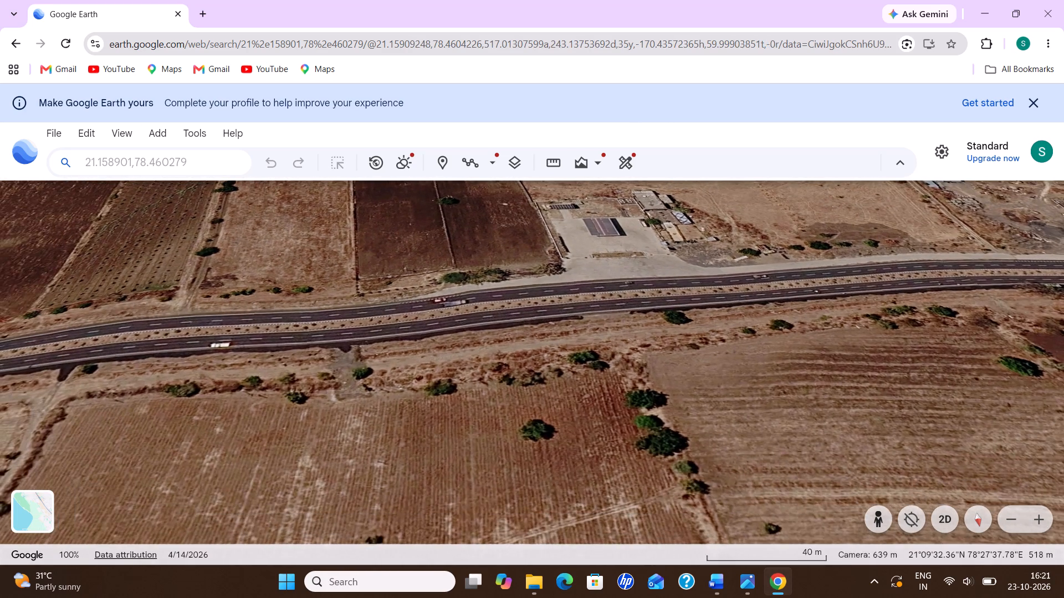
{"action": "left_click_drag", "start_coordinate": [503, 308], "coordinate": [586, 349]}
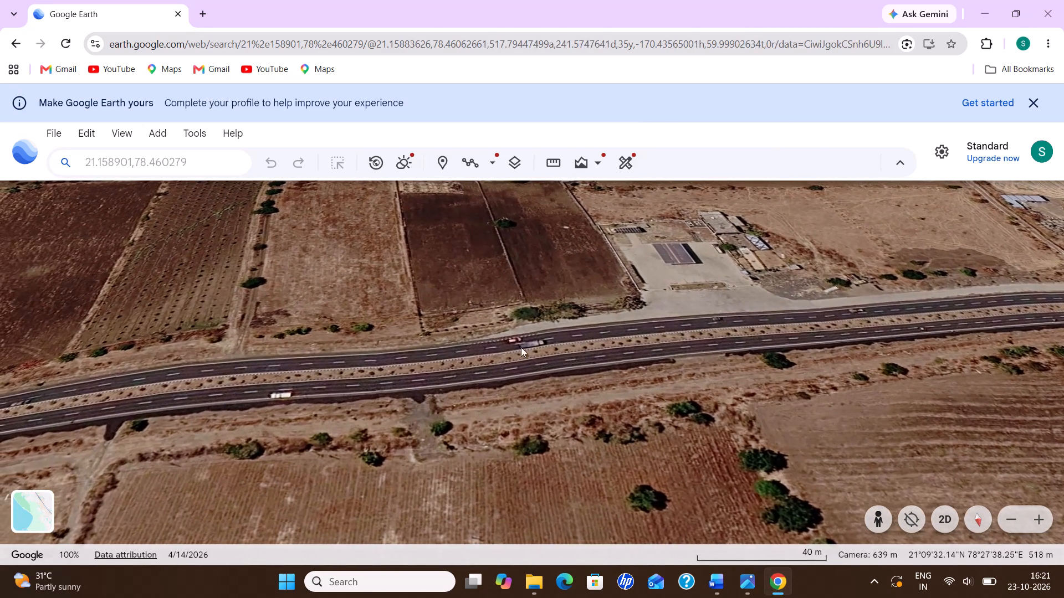
{"action": "left_click_drag", "start_coordinate": [505, 349], "coordinate": [768, 330]}
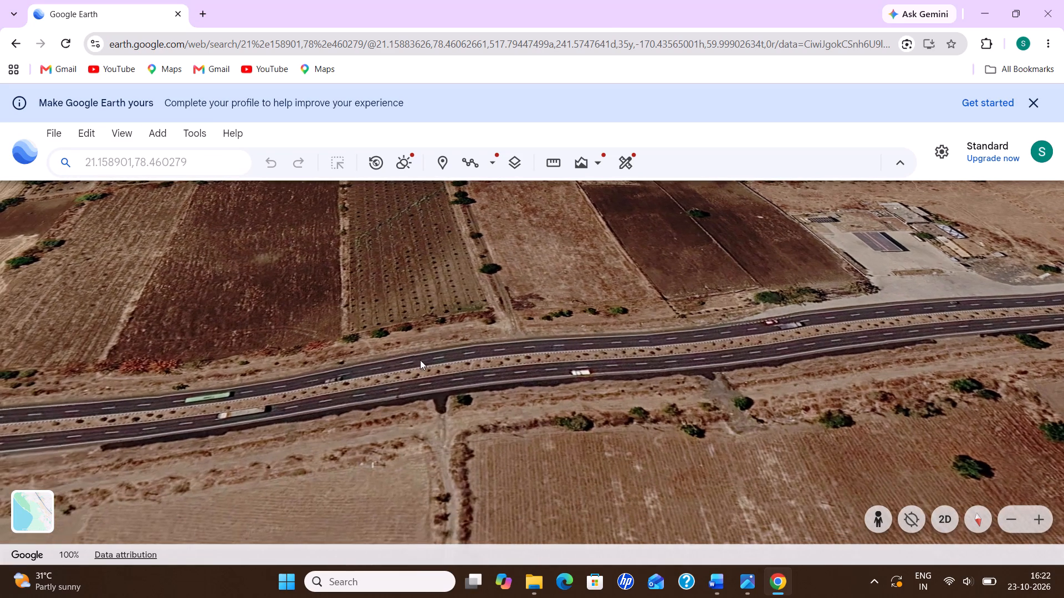
{"action": "left_click_drag", "start_coordinate": [385, 369], "coordinate": [811, 305]}
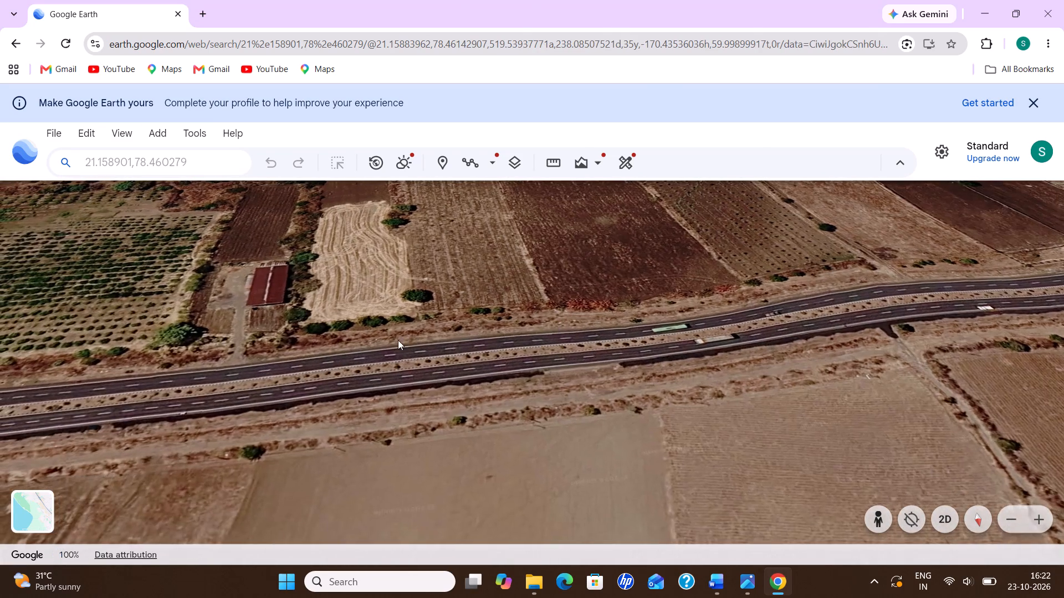
{"action": "left_click_drag", "start_coordinate": [371, 358], "coordinate": [790, 319]}
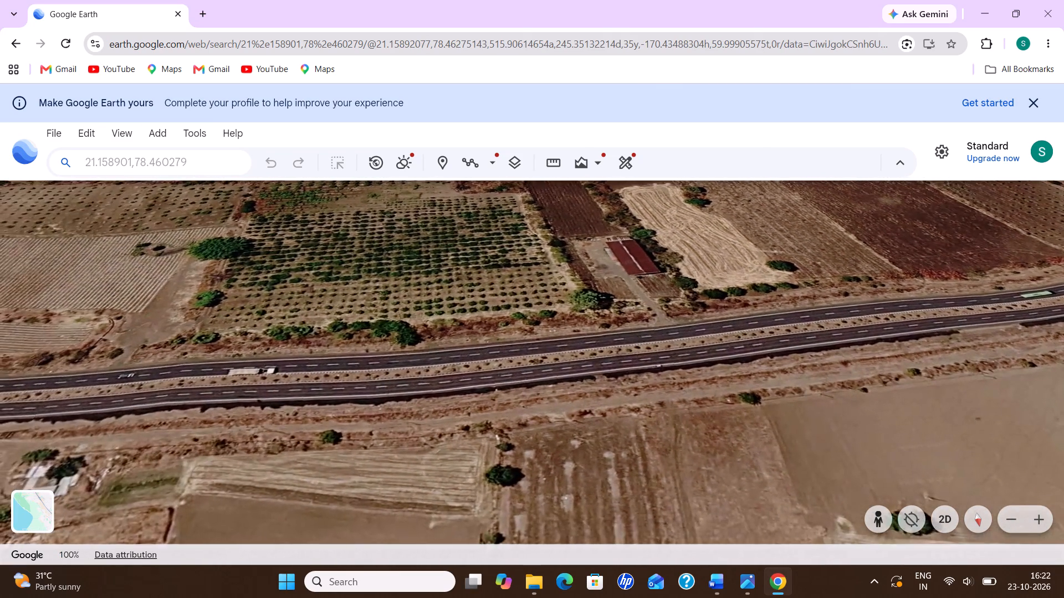
{"action": "left_click_drag", "start_coordinate": [790, 319], "coordinate": [300, 345]}
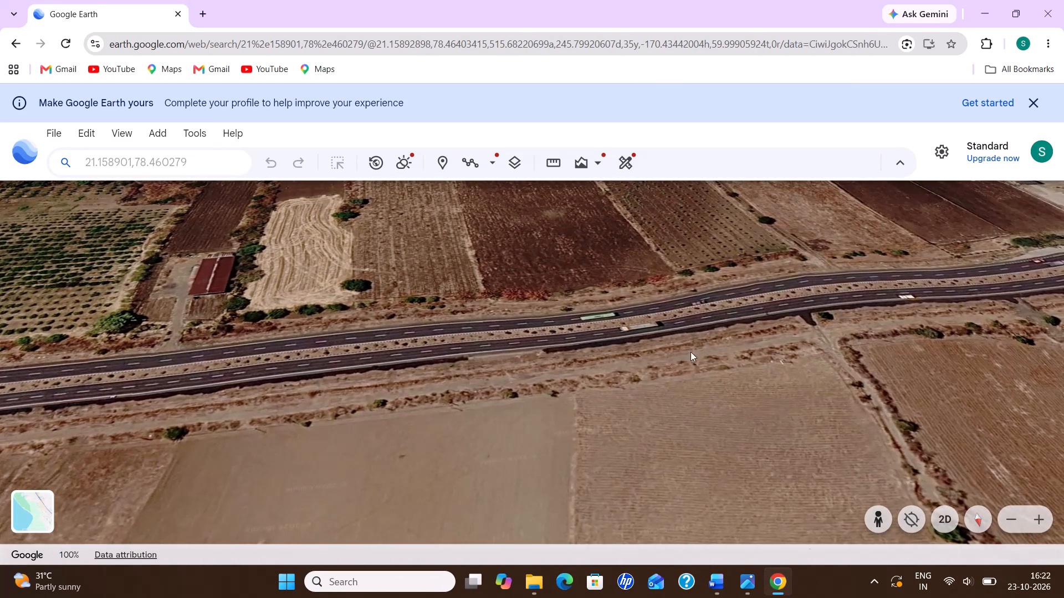
{"action": "left_click_drag", "start_coordinate": [732, 306], "coordinate": [236, 374]}
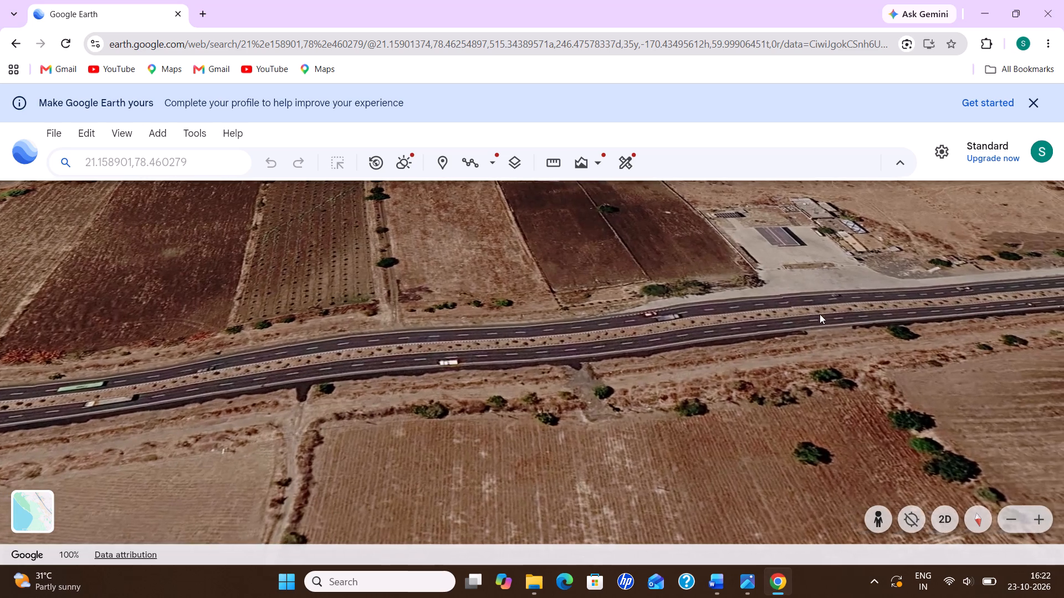
{"action": "left_click_drag", "start_coordinate": [819, 308], "coordinate": [494, 361]}
{"action": "scroll", "coordinate": [520, 289], "scroll_direction": "up", "scroll_amount": 1, "text": "ctrl"}
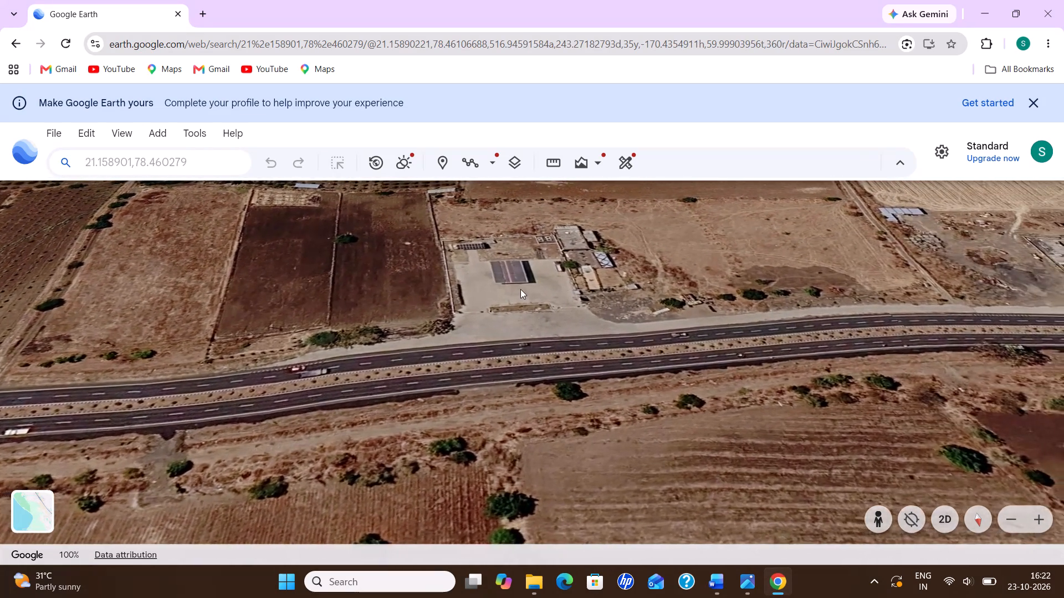
{"action": "scroll", "coordinate": [520, 289], "scroll_direction": "up", "scroll_amount": 2, "text": "ctrl"}
{"action": "scroll", "coordinate": [520, 289], "scroll_direction": "down", "scroll_amount": 5, "text": "ctrl"}
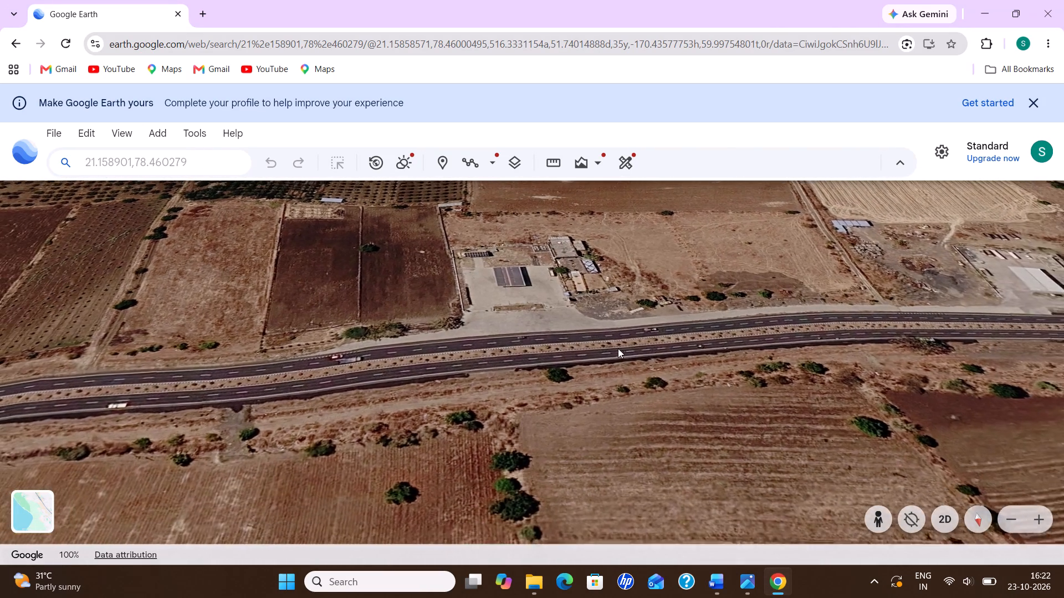
Examine the highway west of the petrol pump in 3D, up to the median opening with yellow road markings.
{"action": "left_click_drag", "start_coordinate": [692, 338], "coordinate": [314, 375]}
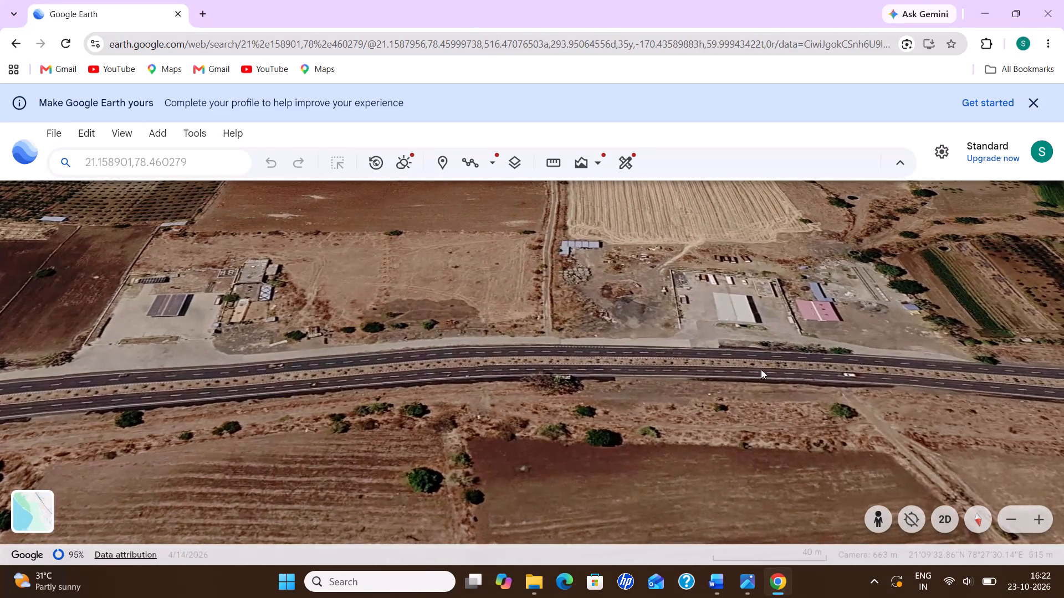
{"action": "left_click_drag", "start_coordinate": [760, 357], "coordinate": [595, 363]}
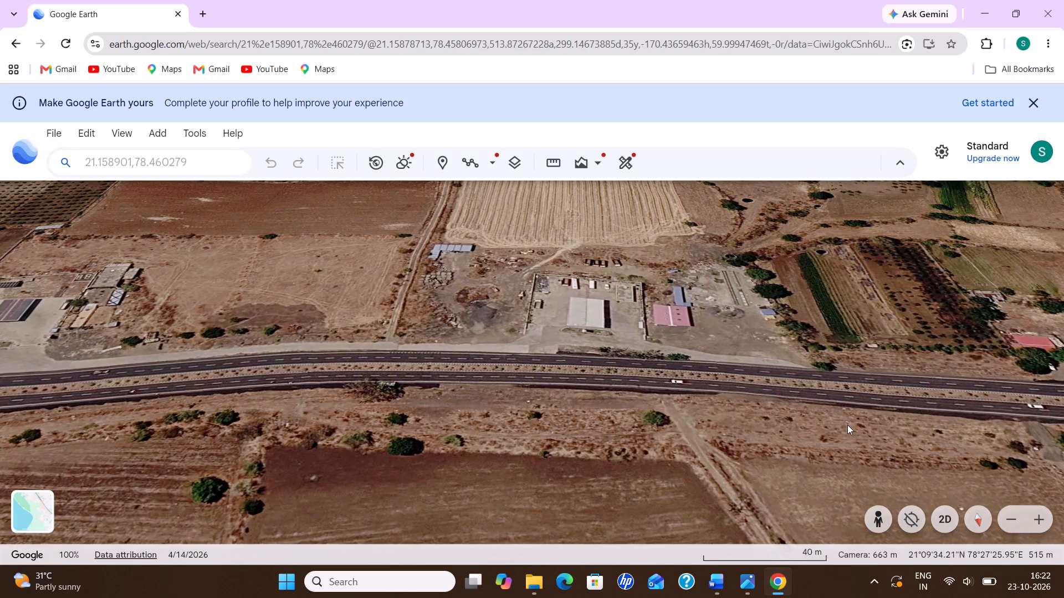
{"action": "left_click_drag", "start_coordinate": [792, 396], "coordinate": [92, 400]}
{"action": "left_click_drag", "start_coordinate": [710, 426], "coordinate": [683, 426]}
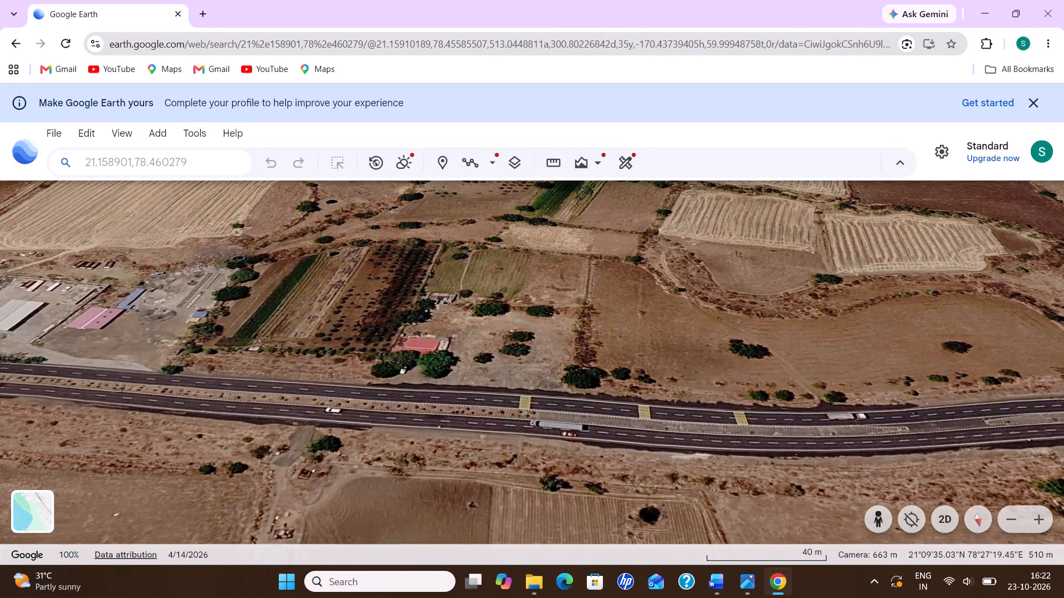
{"action": "left_click_drag", "start_coordinate": [683, 426], "coordinate": [518, 416]}
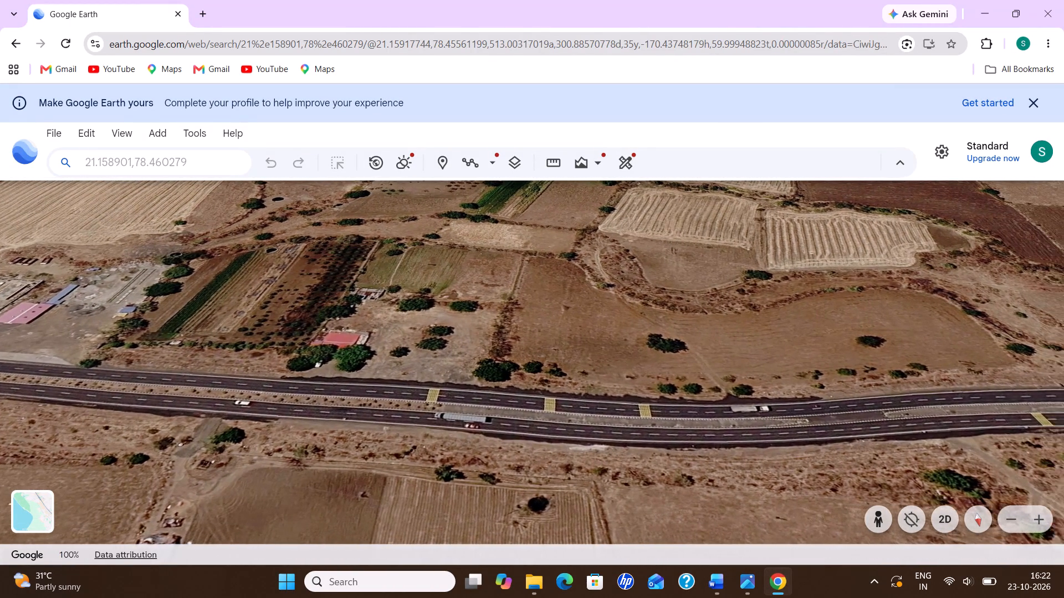
{"action": "left_click_drag", "start_coordinate": [518, 416], "coordinate": [689, 422]}
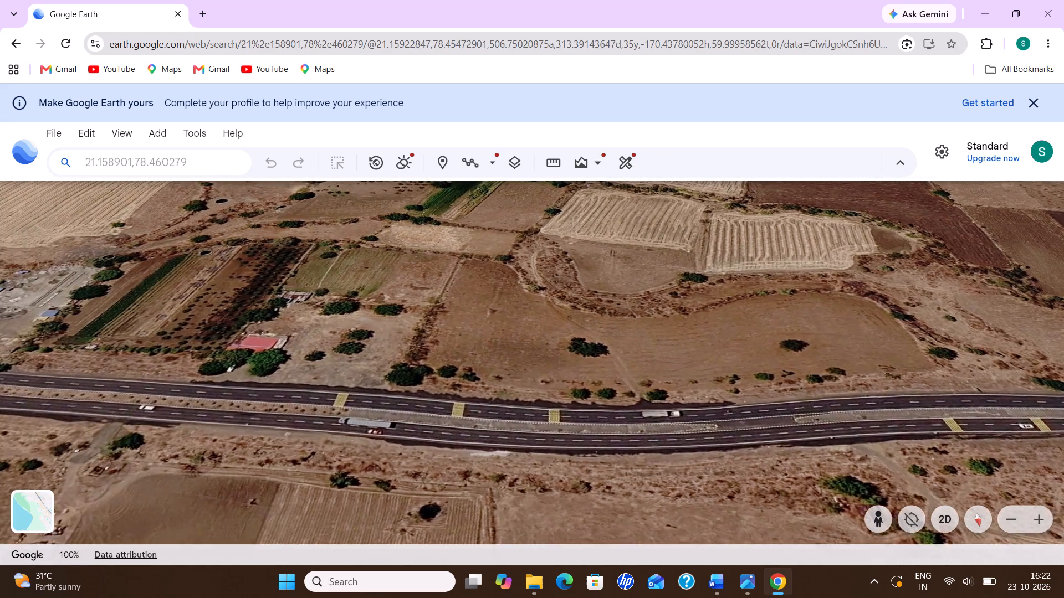
{"action": "left_click_drag", "start_coordinate": [689, 422], "coordinate": [814, 402]}
{"action": "scroll", "coordinate": [434, 298], "scroll_direction": "down", "scroll_amount": 1, "text": "ctrl"}
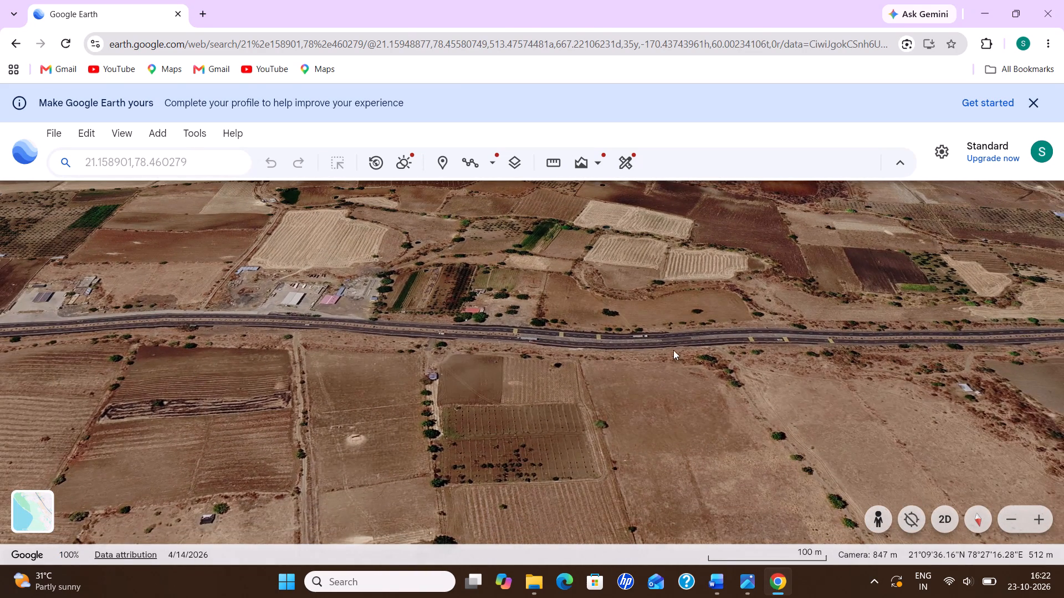
{"action": "left_click_drag", "start_coordinate": [124, 301], "coordinate": [402, 300]}
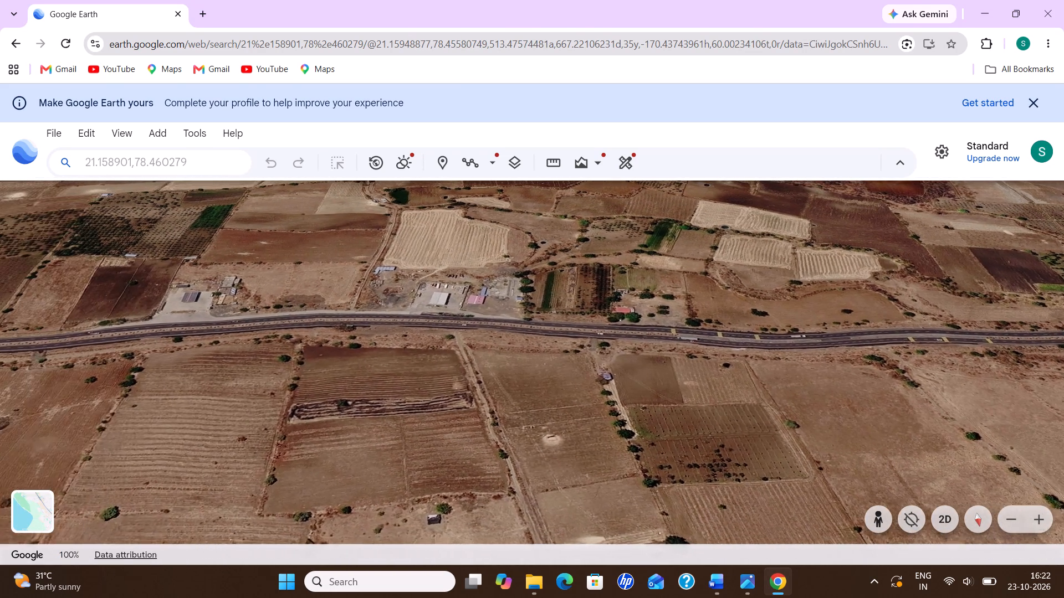
{"action": "left_click_drag", "start_coordinate": [402, 300], "coordinate": [464, 300]}
Search again for 21.158901,78.460279 and inspect the highway between the marked spot and the median opening from above.
{"action": "left_click", "coordinate": [206, 164]}
{"action": "key", "text": "Return"}
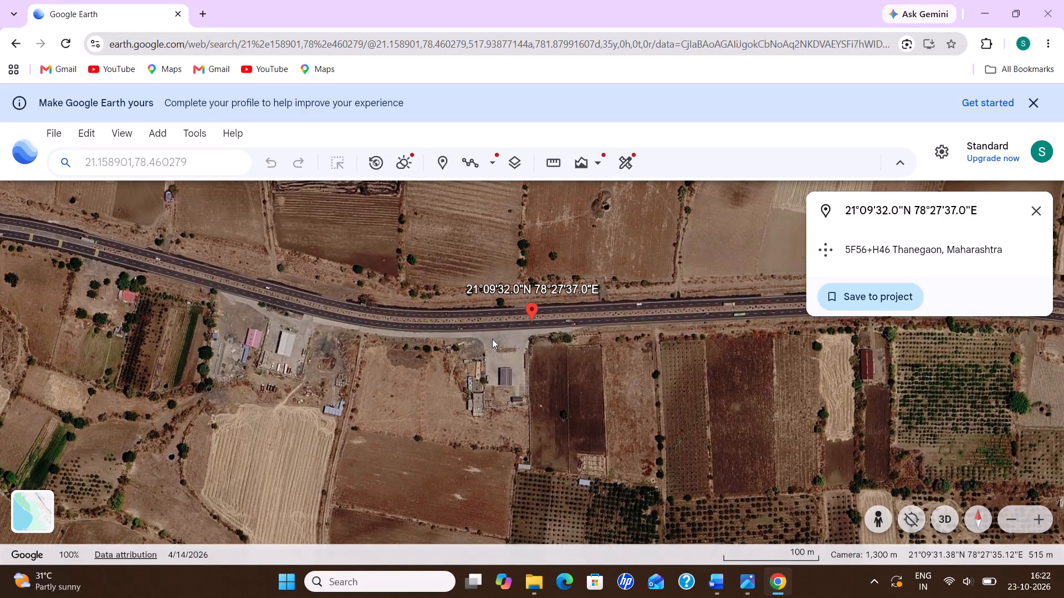
{"action": "left_click_drag", "start_coordinate": [344, 329], "coordinate": [582, 390]}
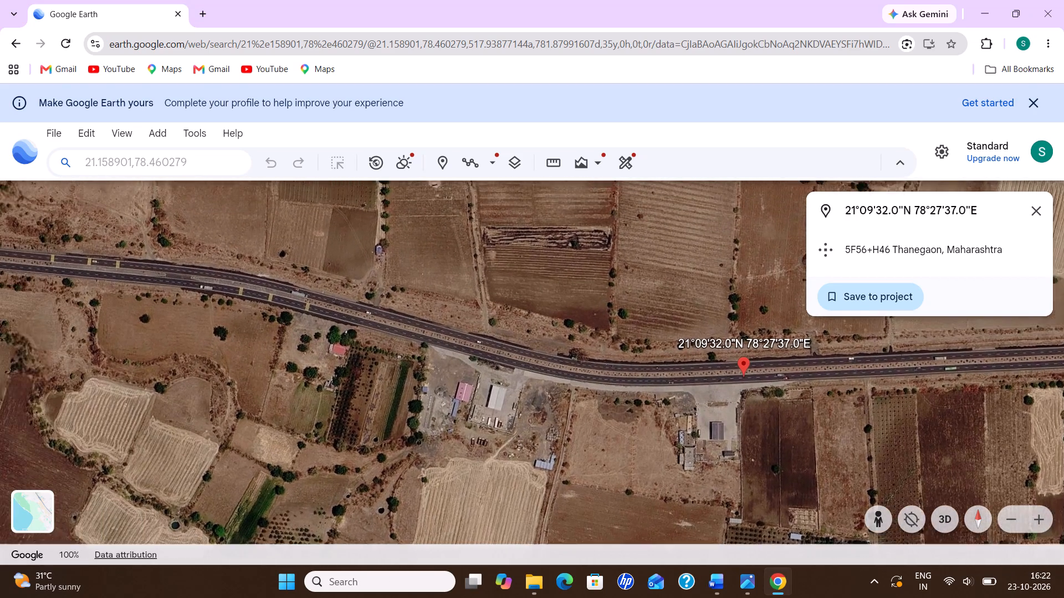
{"action": "left_click_drag", "start_coordinate": [582, 390], "coordinate": [598, 392]}
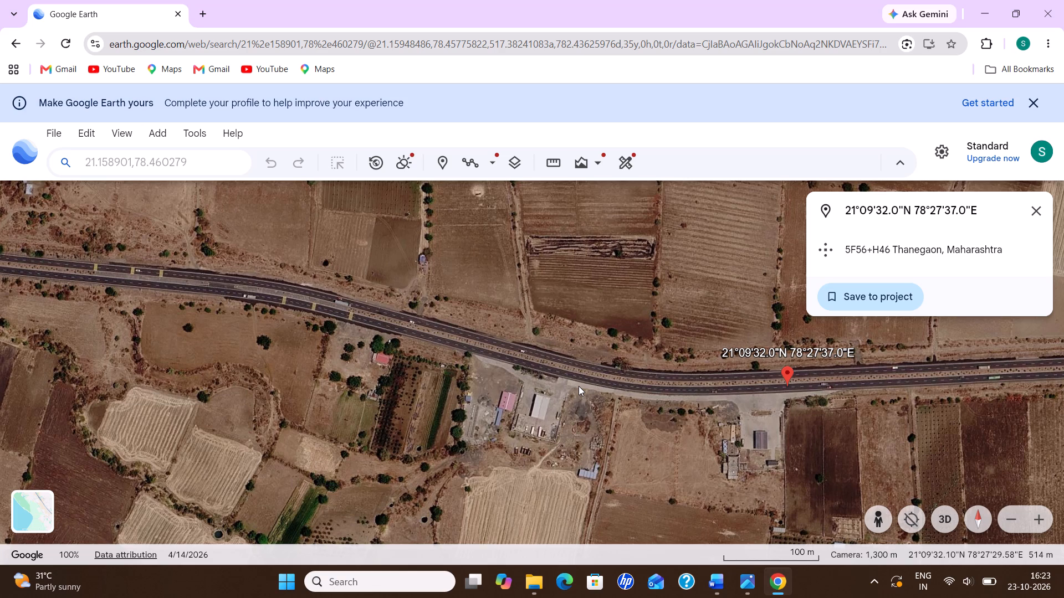
Measure the distance westward along the highway, starting from the road edge in front of the petrol pump.
{"action": "left_click", "coordinate": [553, 163]}
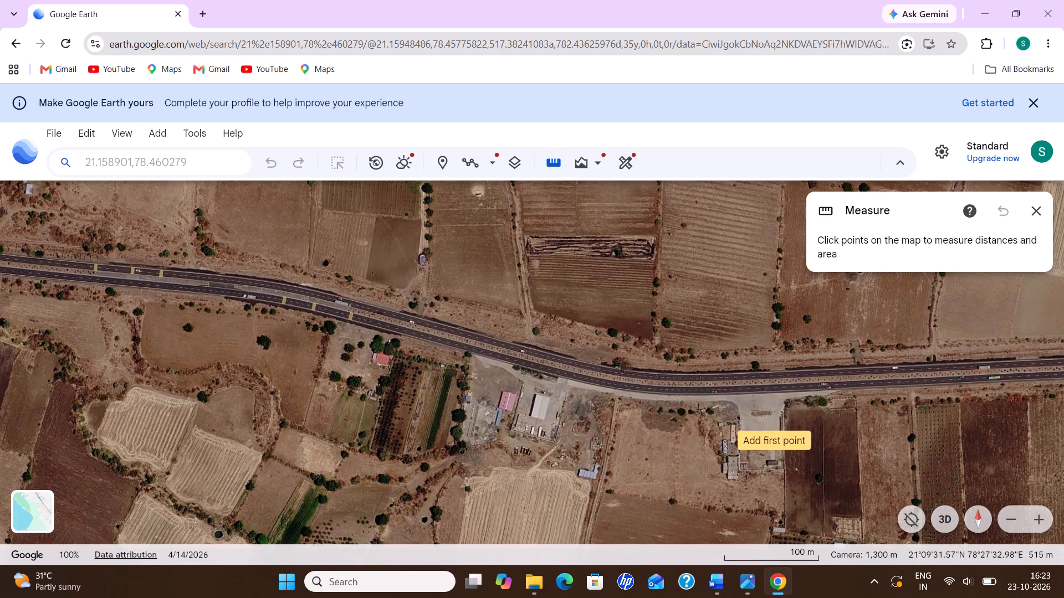
{"action": "left_click", "coordinate": [759, 390]}
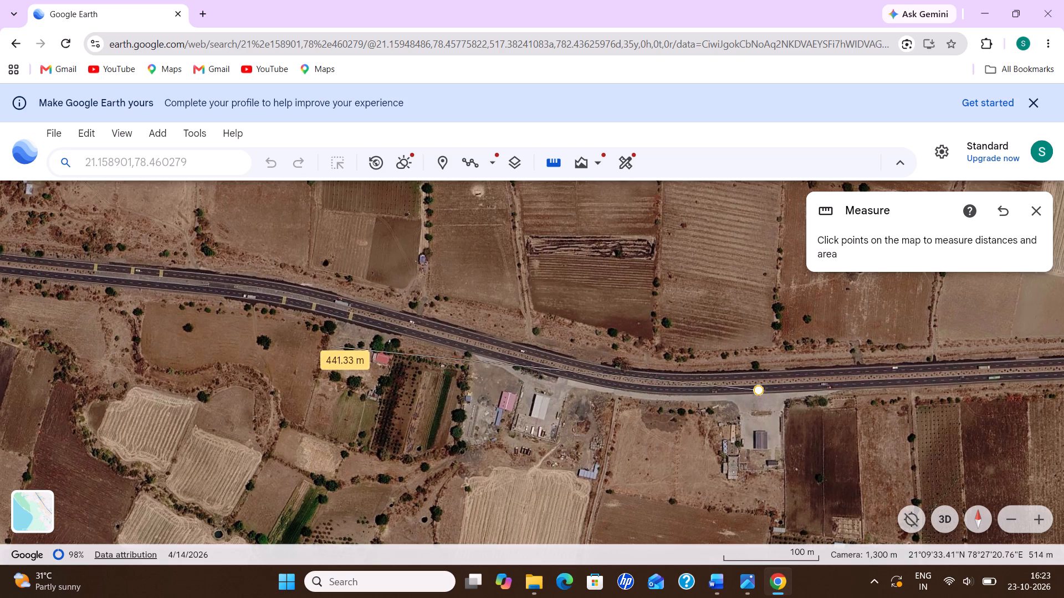
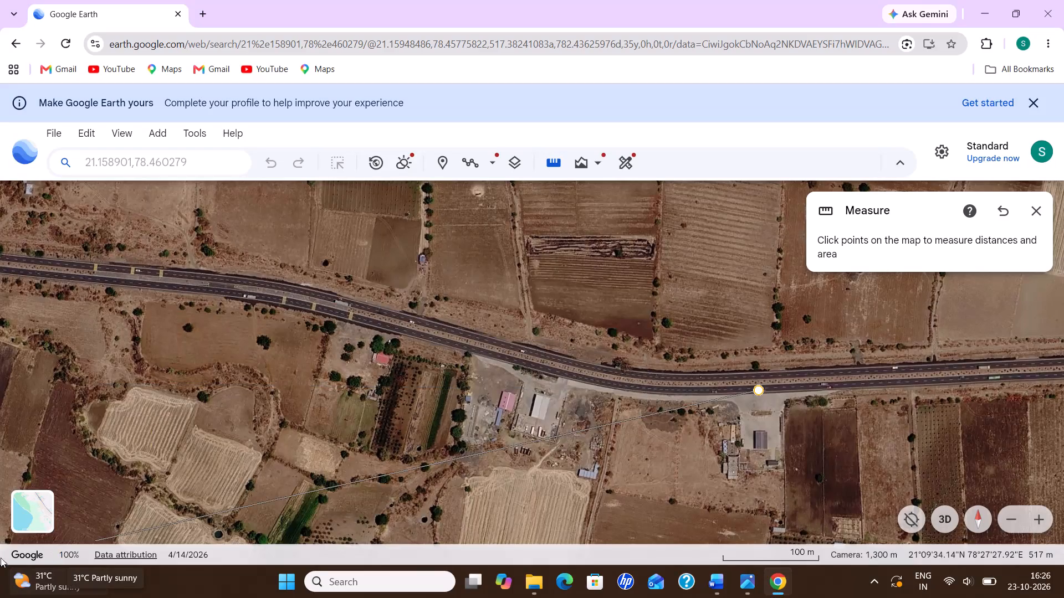
Finish the straight-line measurement from the petrol pump frontage at the highway near the western median opening, and clear it.
{"action": "left_click", "coordinate": [231, 287]}
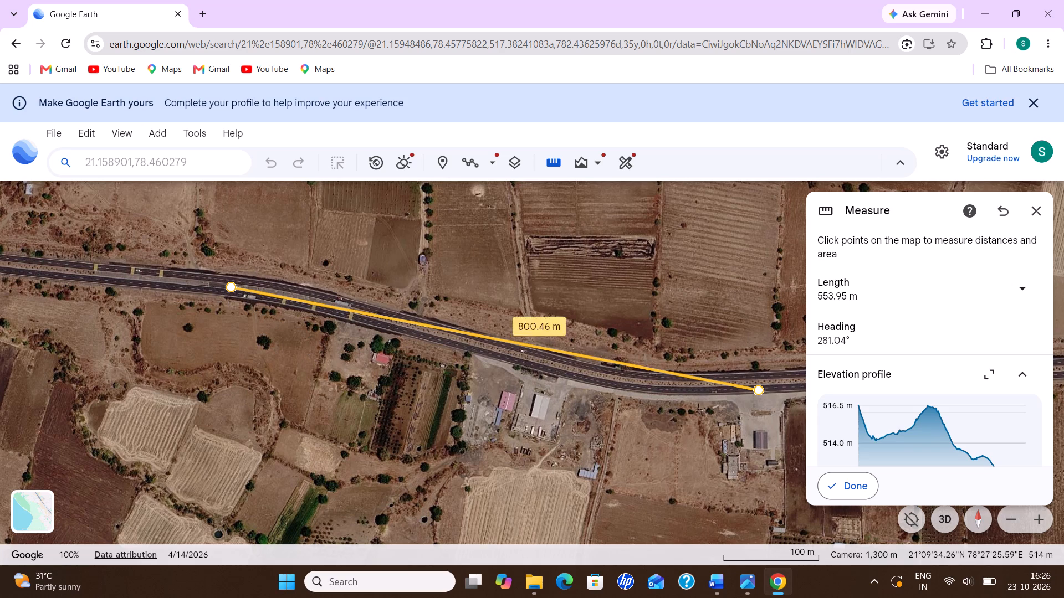
{"action": "left_click", "coordinate": [1036, 216]}
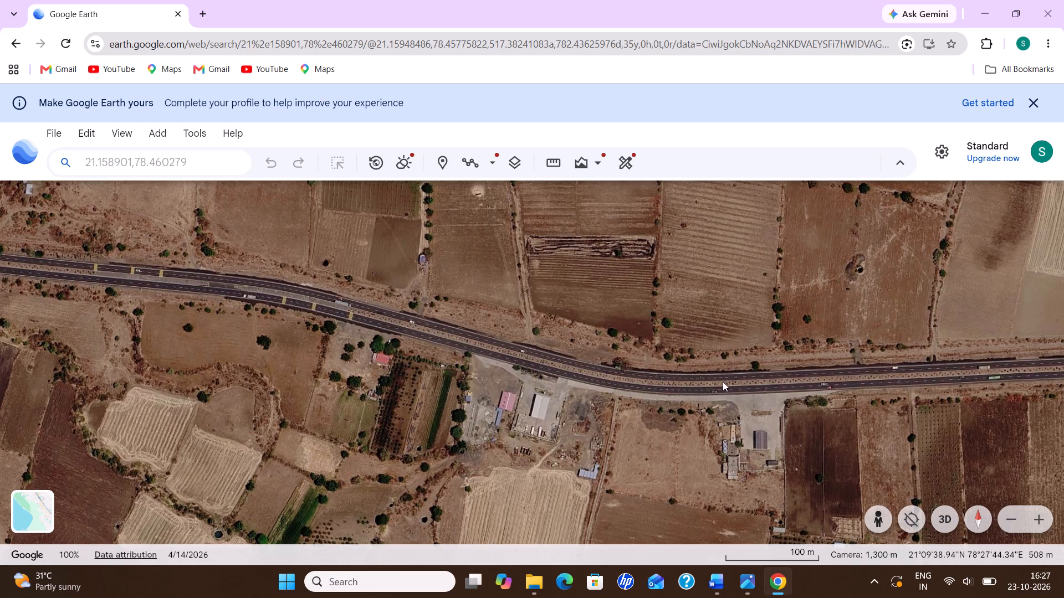
Switch to the crash mitigation report in Word and review the Blackspot 01 mitigation table's petrol pump observations and short-term measures.
{"action": "left_click", "coordinate": [714, 578]}
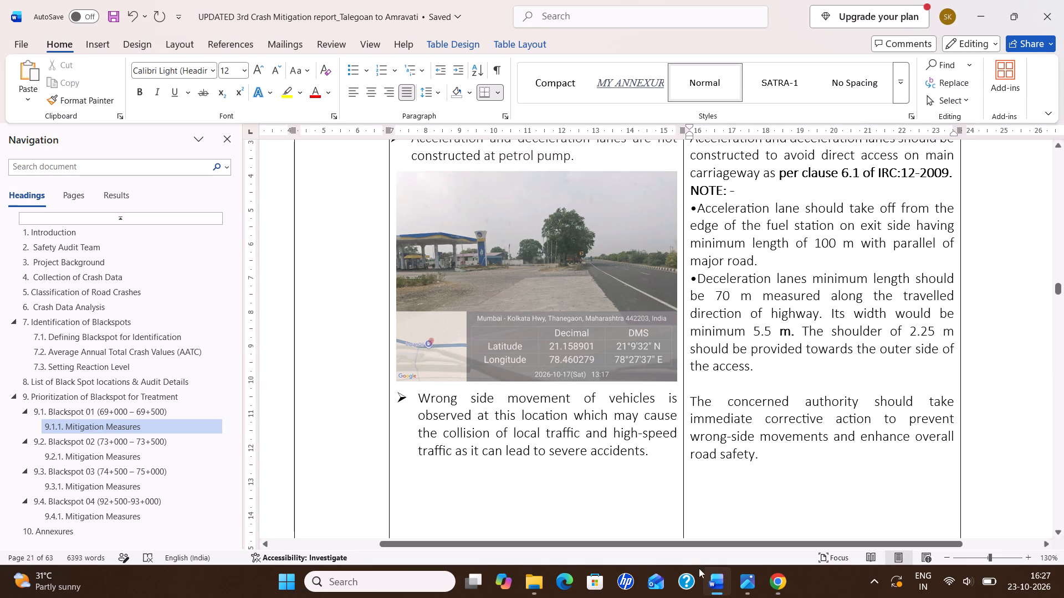
{"action": "scroll", "coordinate": [546, 360], "scroll_direction": "up", "scroll_amount": 8}
{"action": "scroll", "coordinate": [523, 366], "scroll_direction": "down", "scroll_amount": 1}
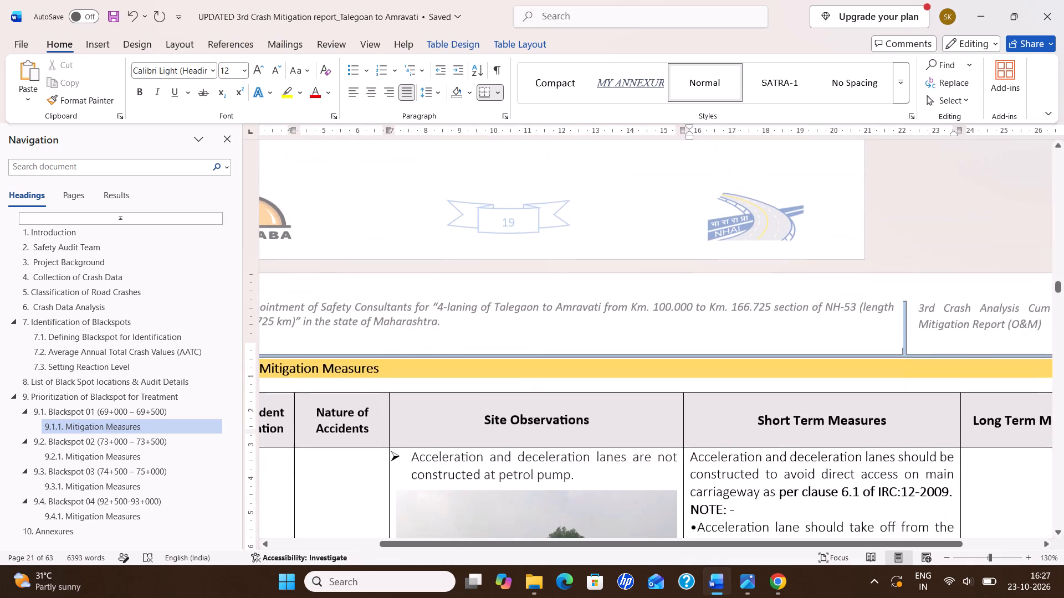
{"action": "scroll", "coordinate": [533, 353], "scroll_direction": "down", "scroll_amount": 4, "text": "ctrl"}
{"action": "scroll", "coordinate": [548, 347], "scroll_direction": "down", "scroll_amount": 1}
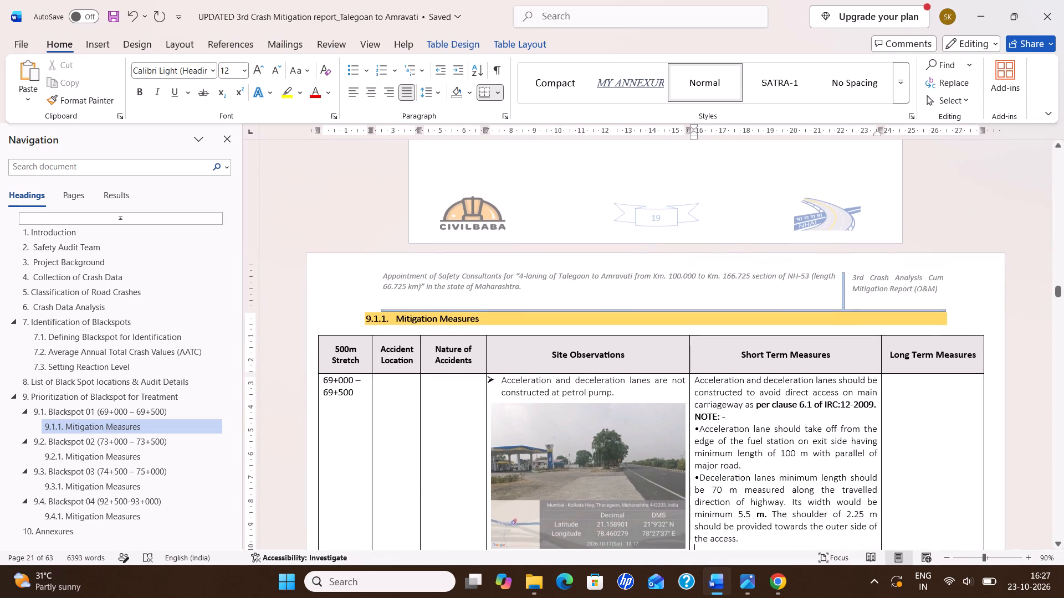
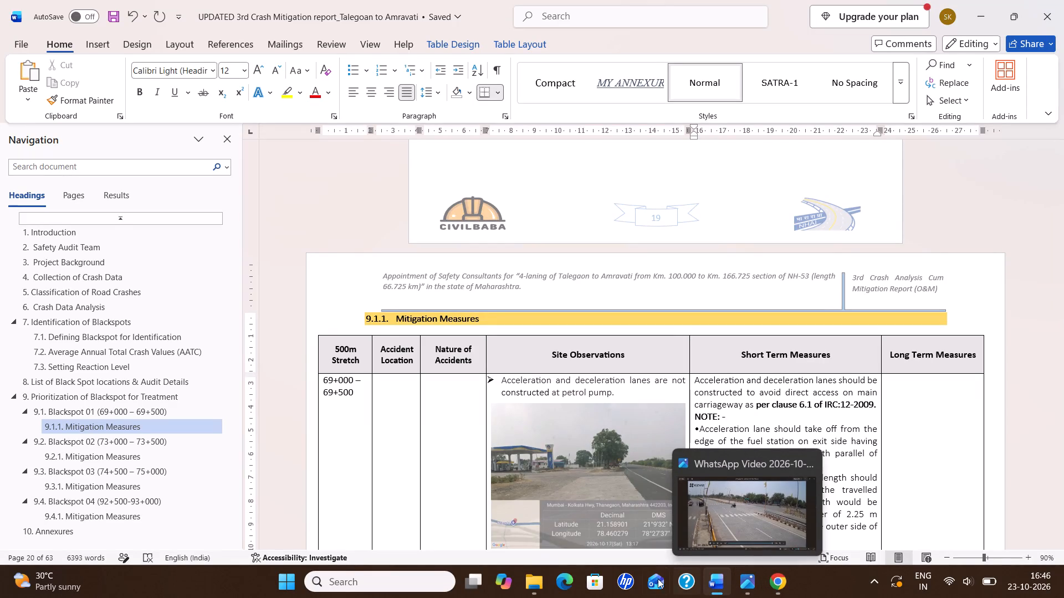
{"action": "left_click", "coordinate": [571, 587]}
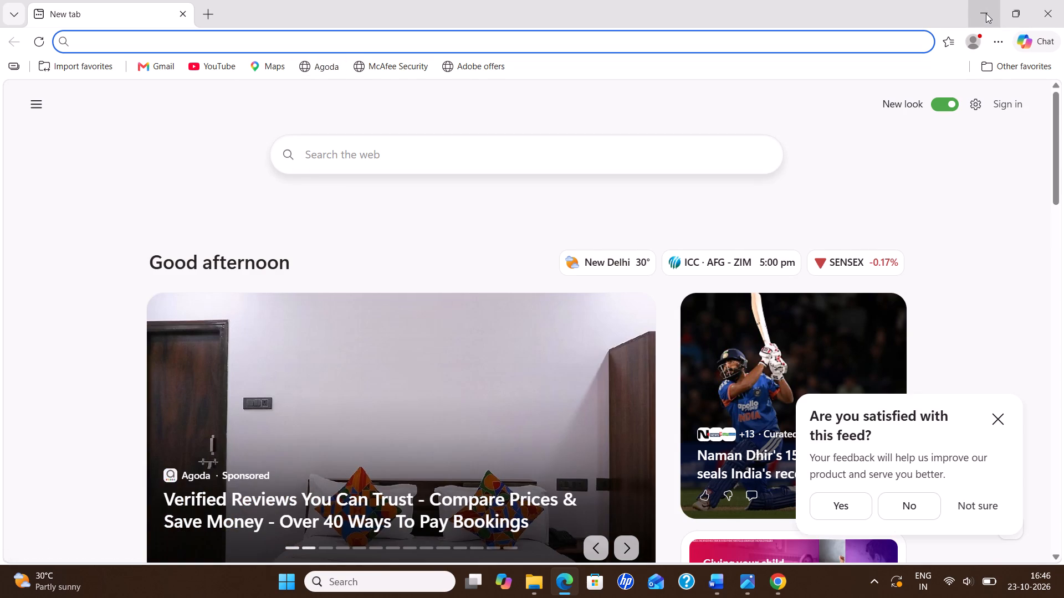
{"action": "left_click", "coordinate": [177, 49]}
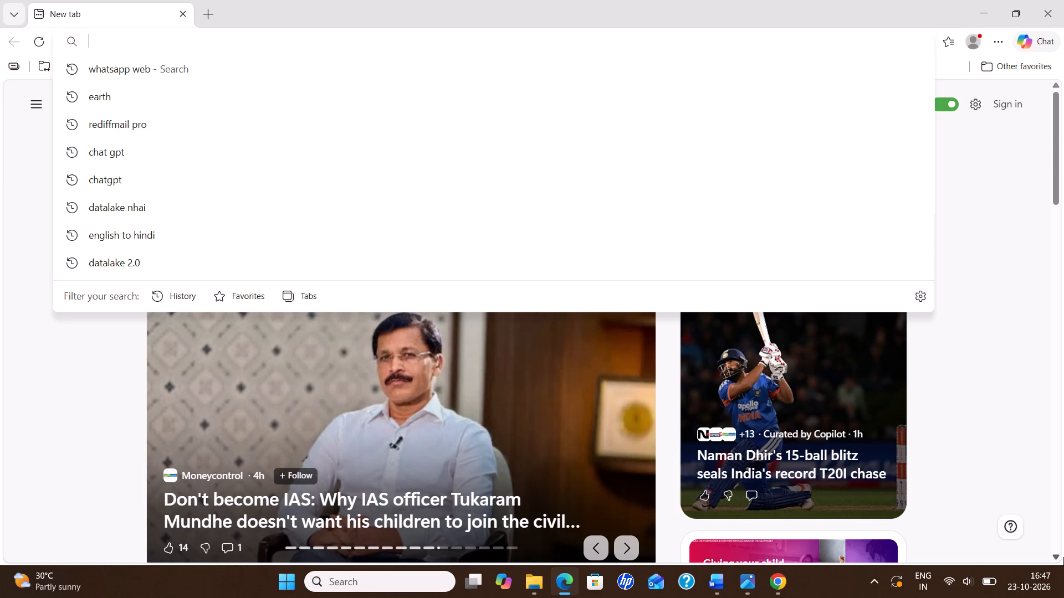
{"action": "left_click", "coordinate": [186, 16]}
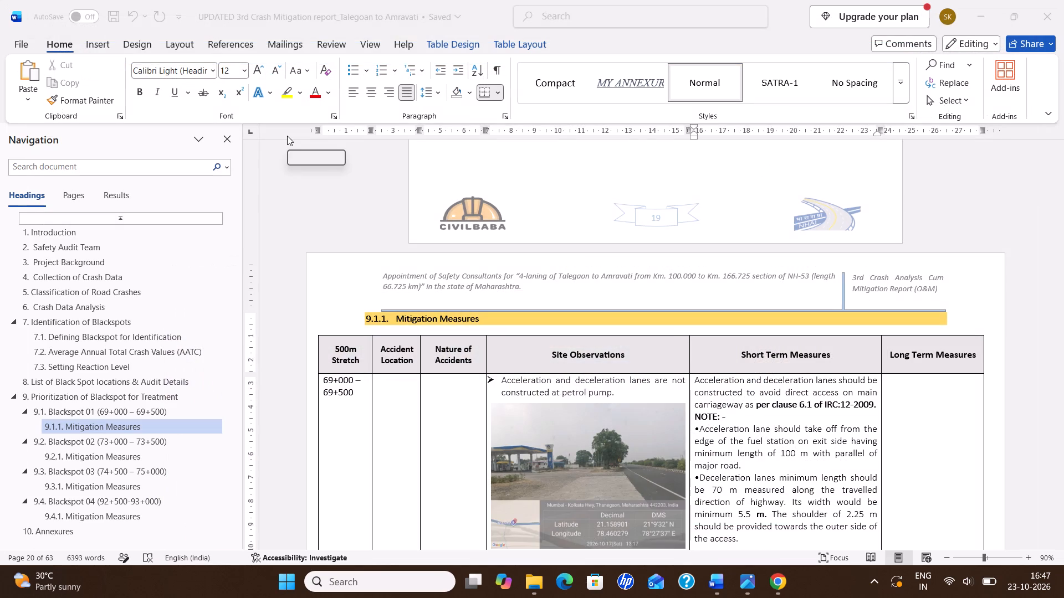